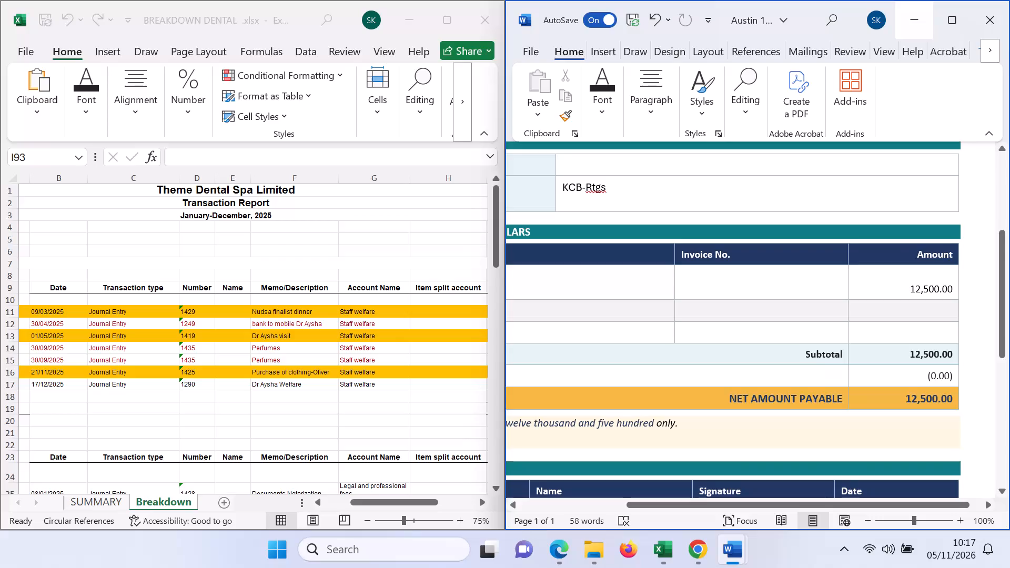
Set the Office items line amount in the payment particulars table to 100,000.00.
click(921, 294)
click(921, 294)
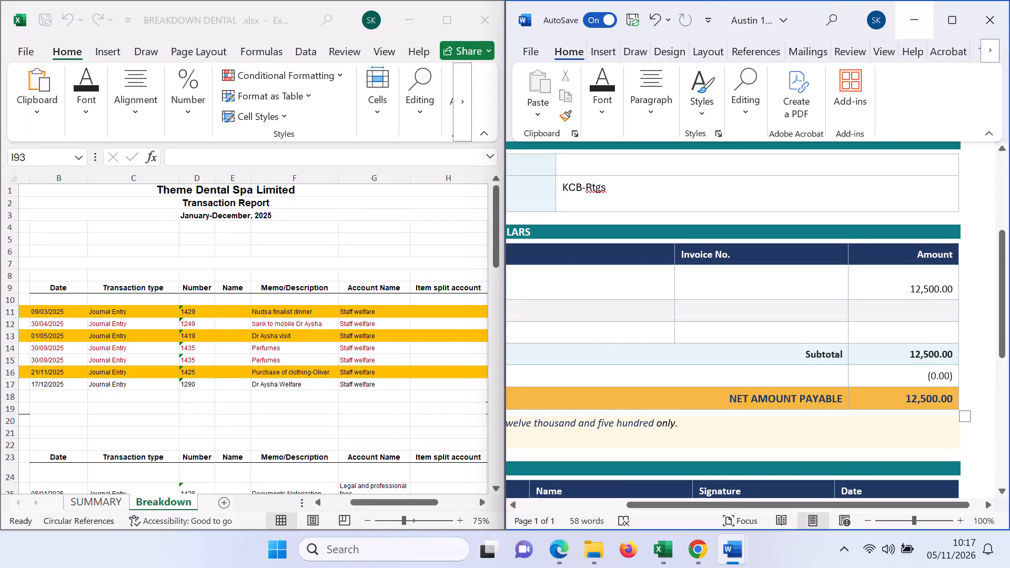
key(Delete)
key(Delete)
key(Delete)
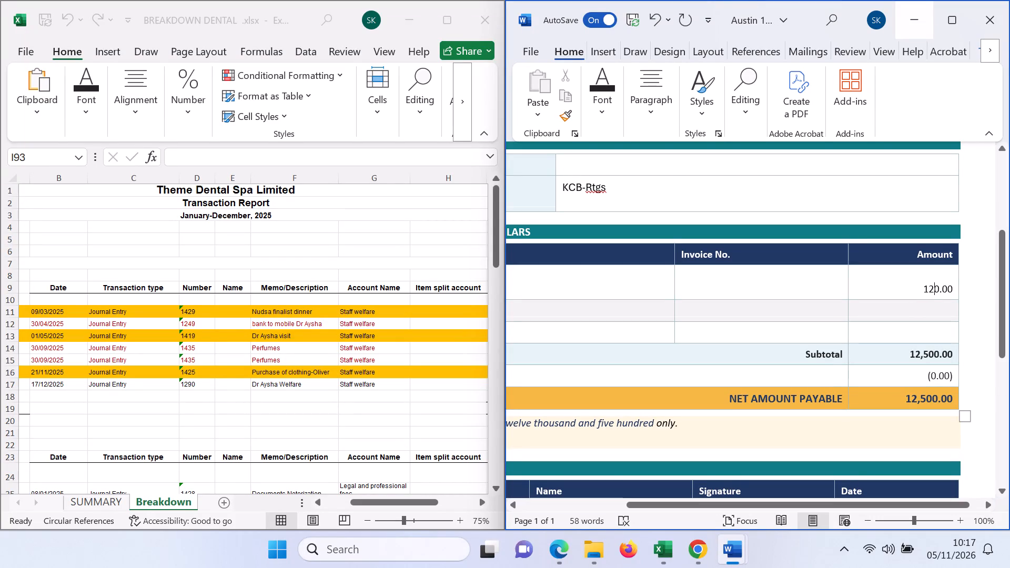
key(BackSpace)
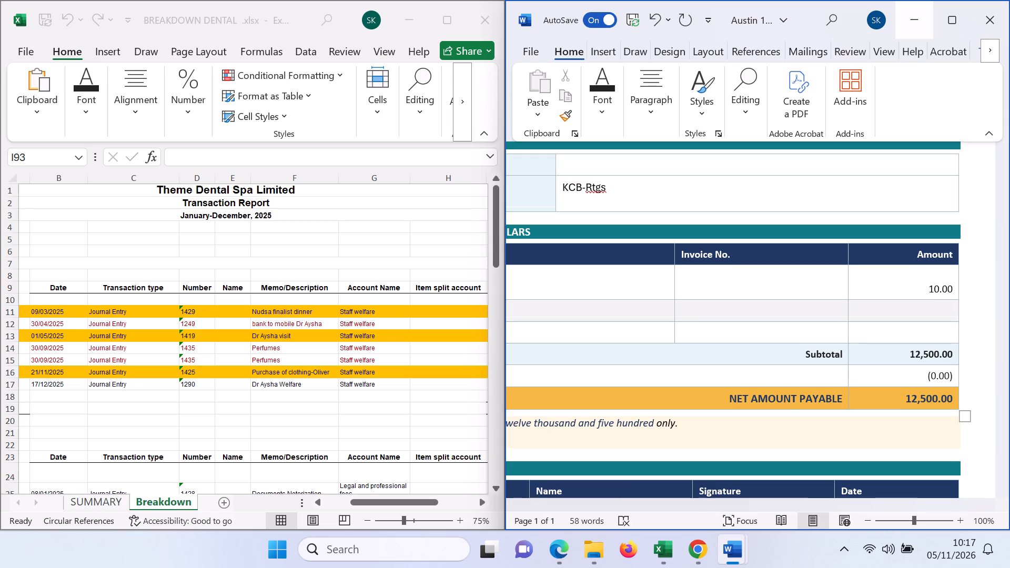
text(000)
key(0)
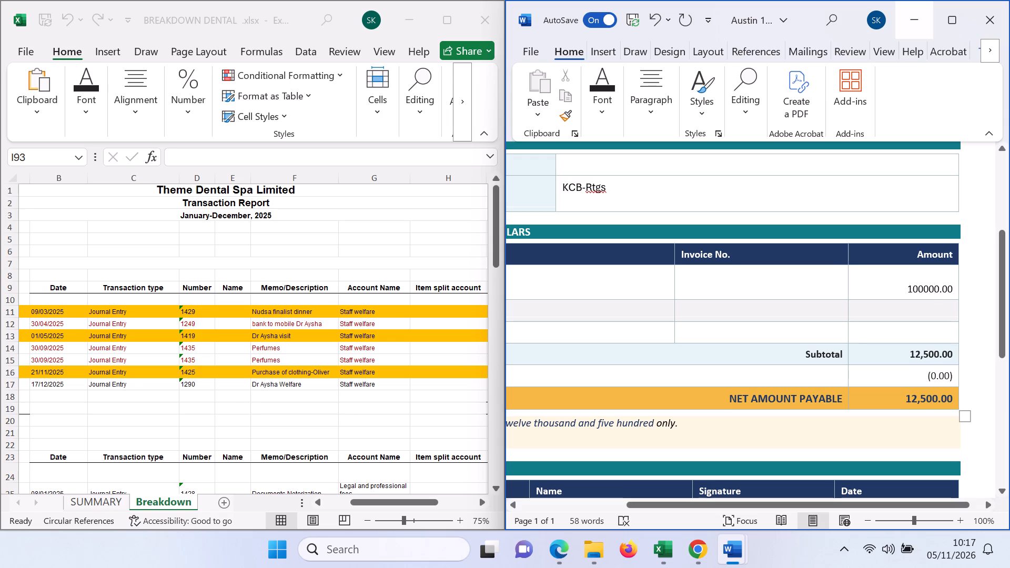
click(923, 290)
key(comma)
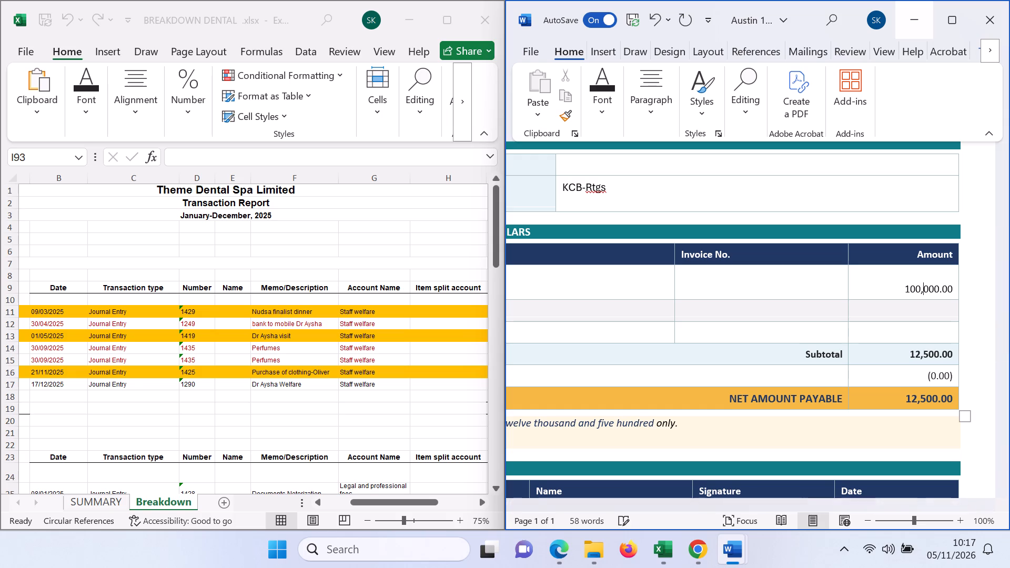
Set the Subtotal amount in the payment particulars table to 100,000.00.
click(920, 354)
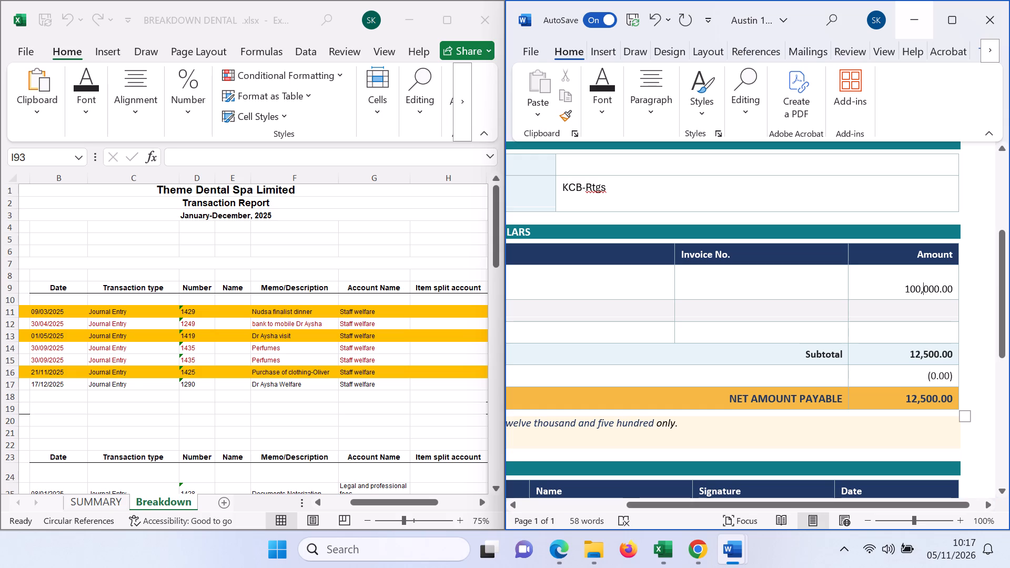
key(BackSpace)
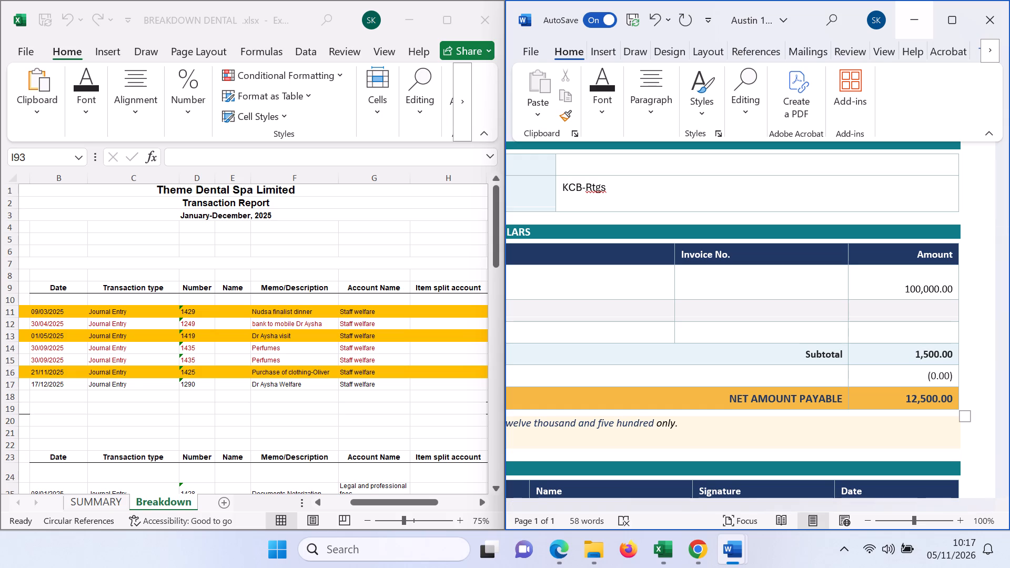
key(1)
key(BackSpace)
key(0)
key(0)
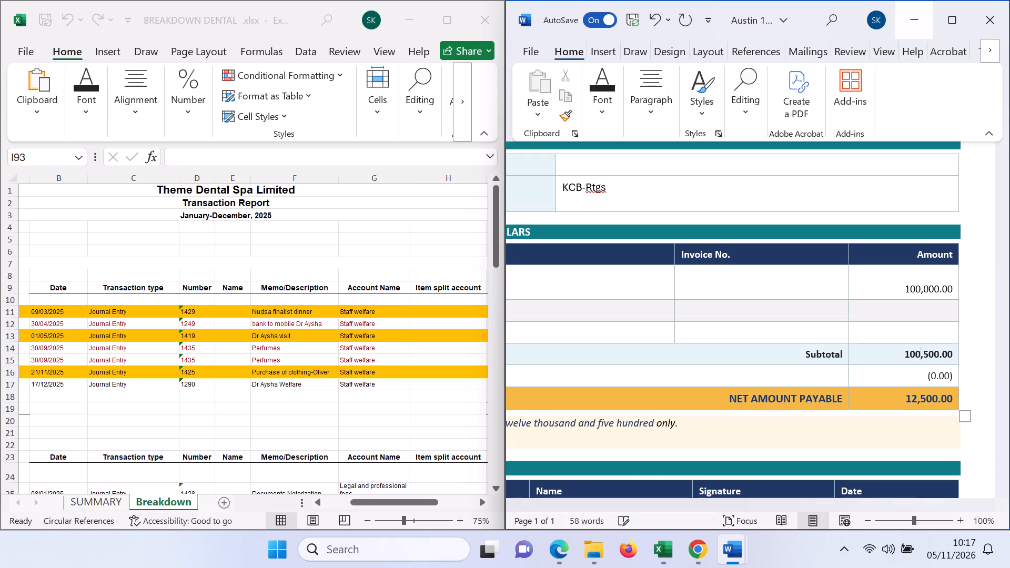
click(928, 358)
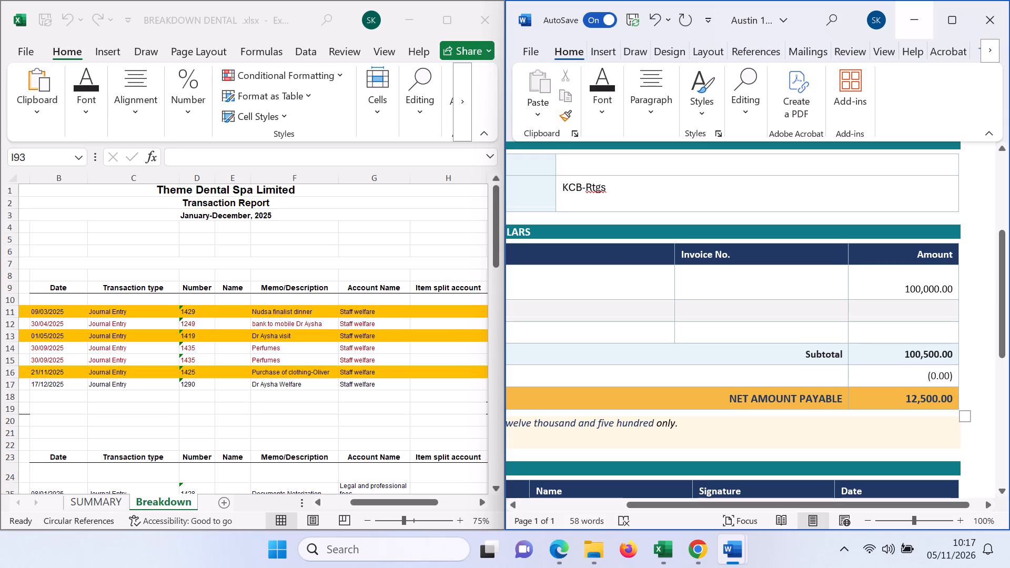
key(BackSpace)
key(0)
Set the Net Amount Payable in the payment particulars table to 100,000.00.
click(914, 398)
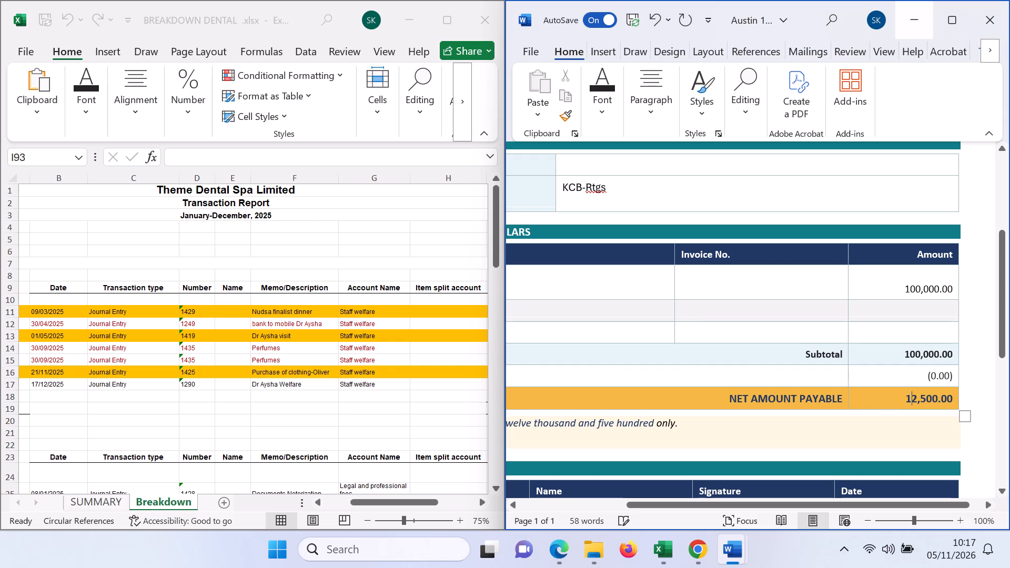
click(916, 400)
key(BackSpace)
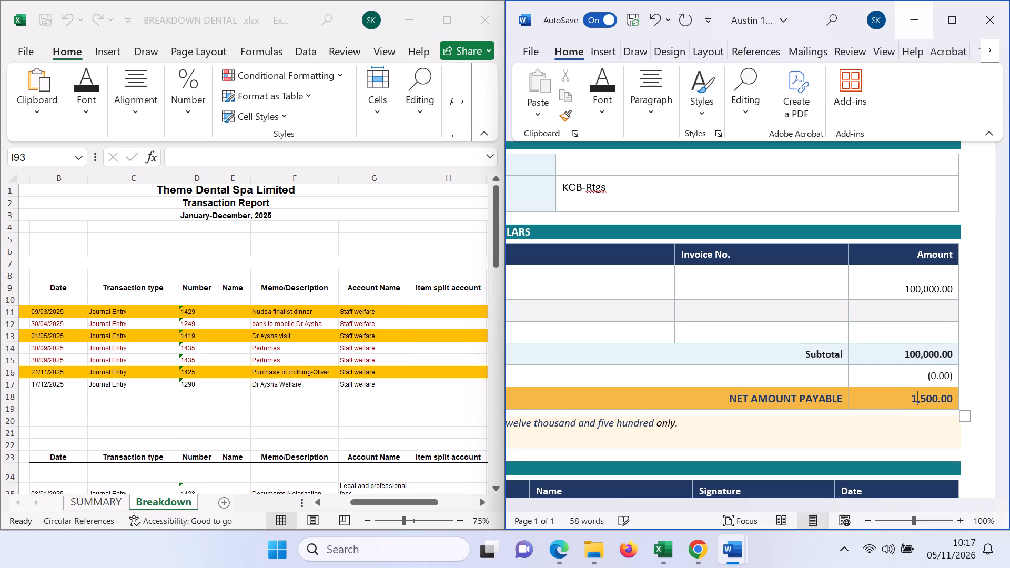
key(BackSpace)
text(100)
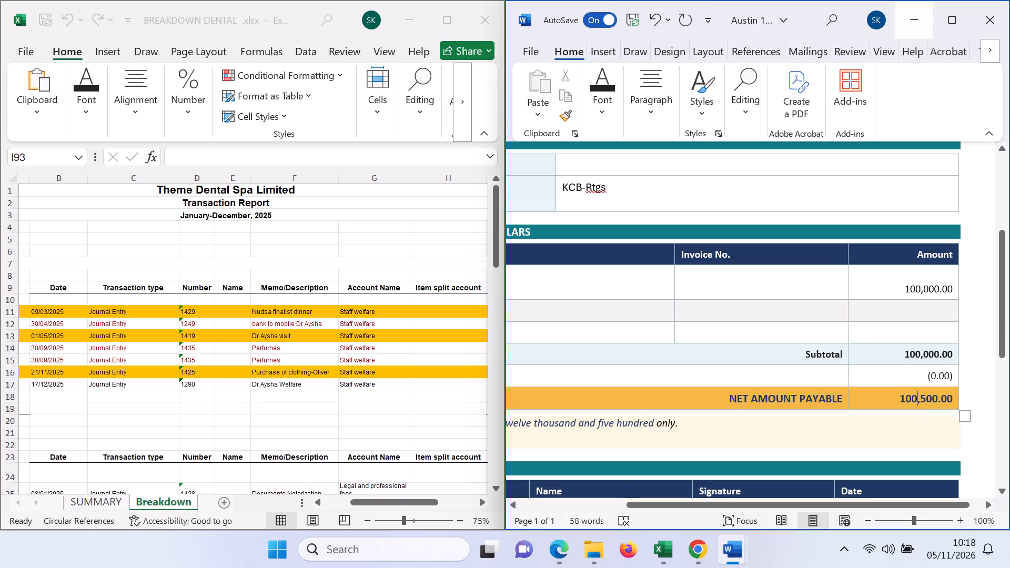
click(925, 401)
key(BackSpace)
key(0)
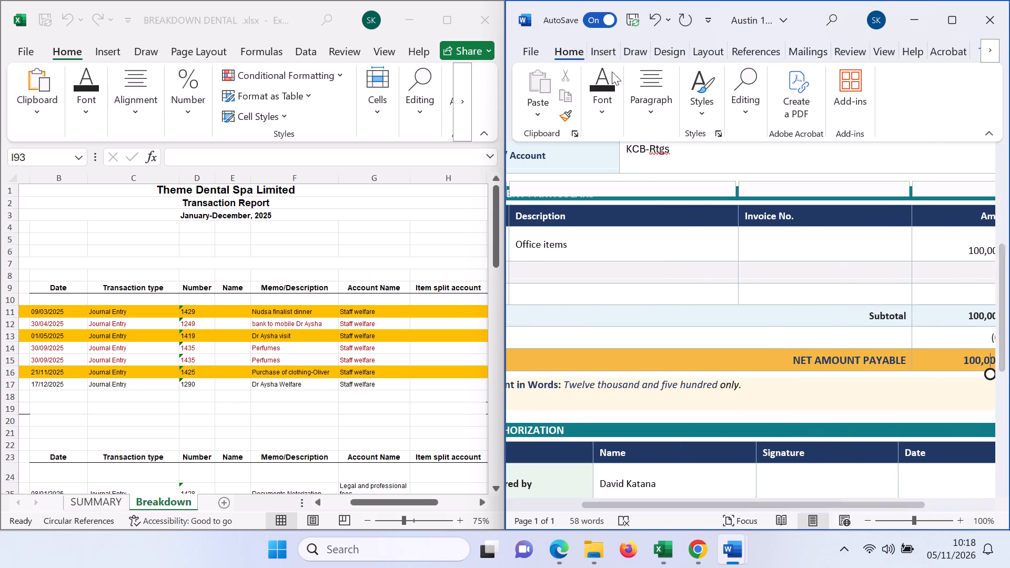
Replace the amount in words with "One hundred thousand", keeping the closing word "only".
click(719, 389)
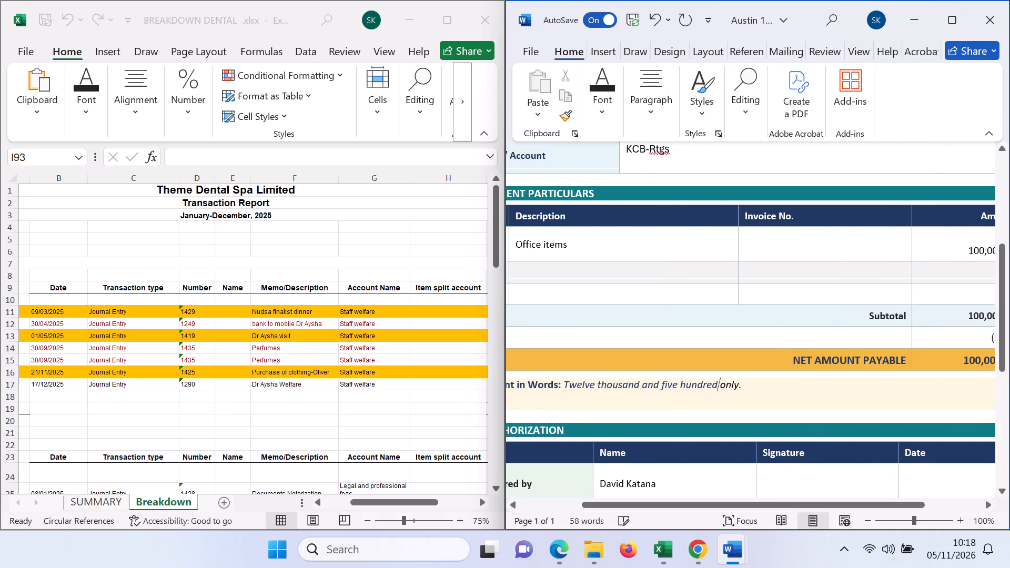
key(BackSpace)
key(BackSpace)
key(BackSpace)
key(BackSpace)
key(BackSpace)
key(BackSpace)
key(BackSpace)
key(BackSpace)
key(BackSpace)
key(BackSpace)
key(BackSpace)
key(BackSpace)
key(BackSpace)
key(BackSpace)
key(BackSpace)
key(BackSpace)
key(BackSpace)
key(BackSpace)
key(BackSpace)
key(BackSpace)
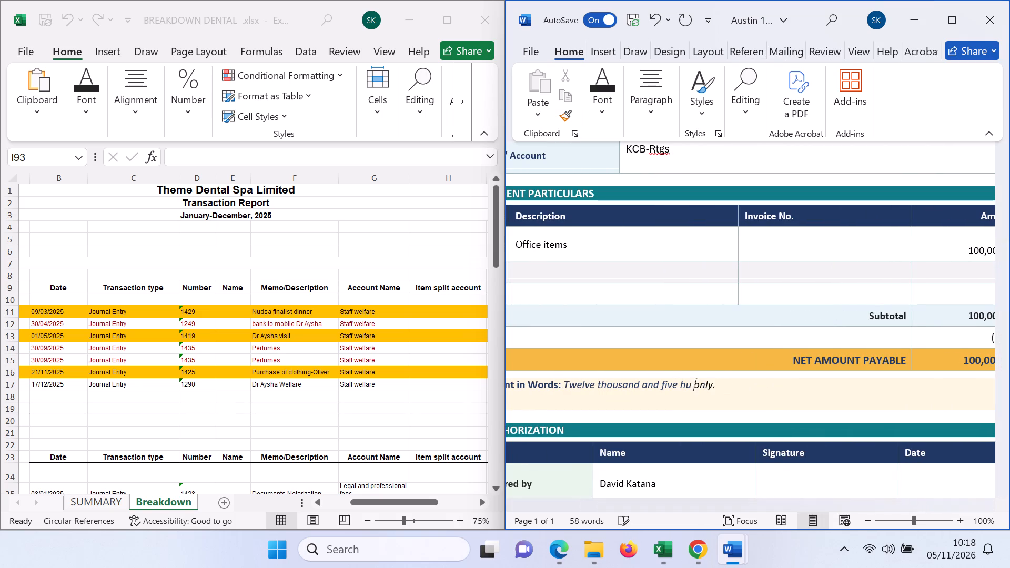
key(BackSpace)
key(BackSpace)
key(BackSpace)
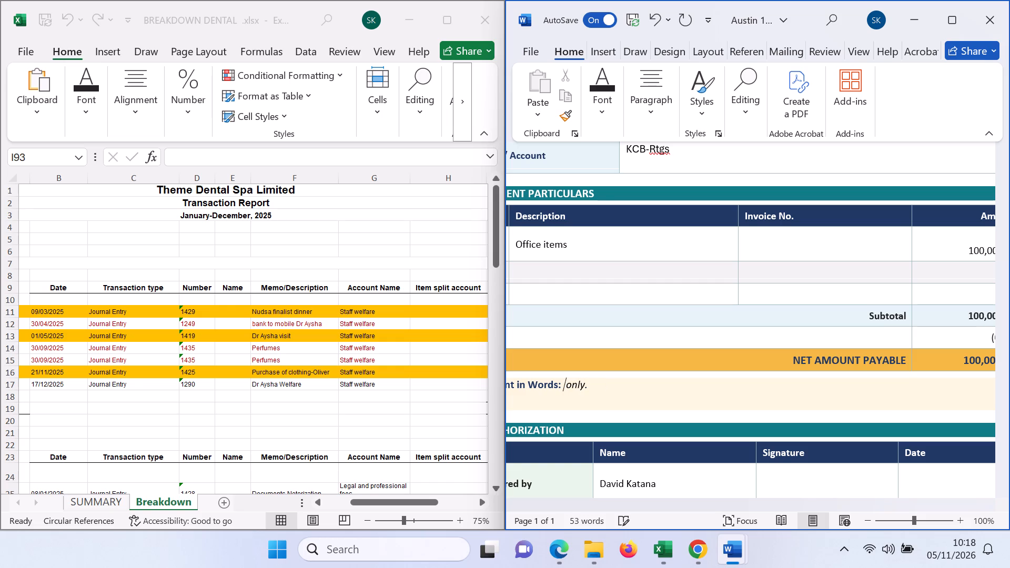
key(shift+o)
text(ne hun)
text(dred)
key(space)
text(thousand)
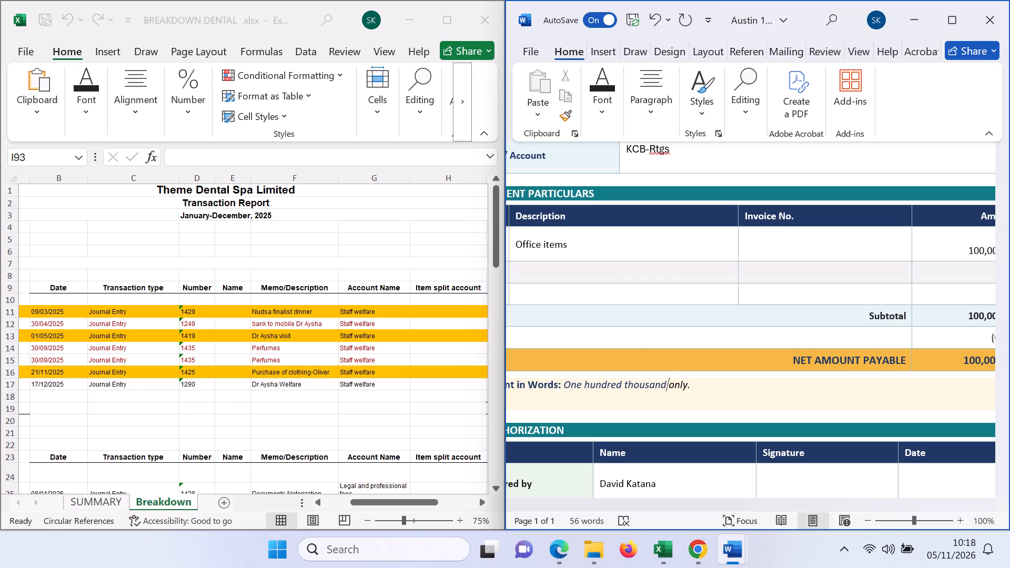
Switch to Microsoft Edge.
click(557, 558)
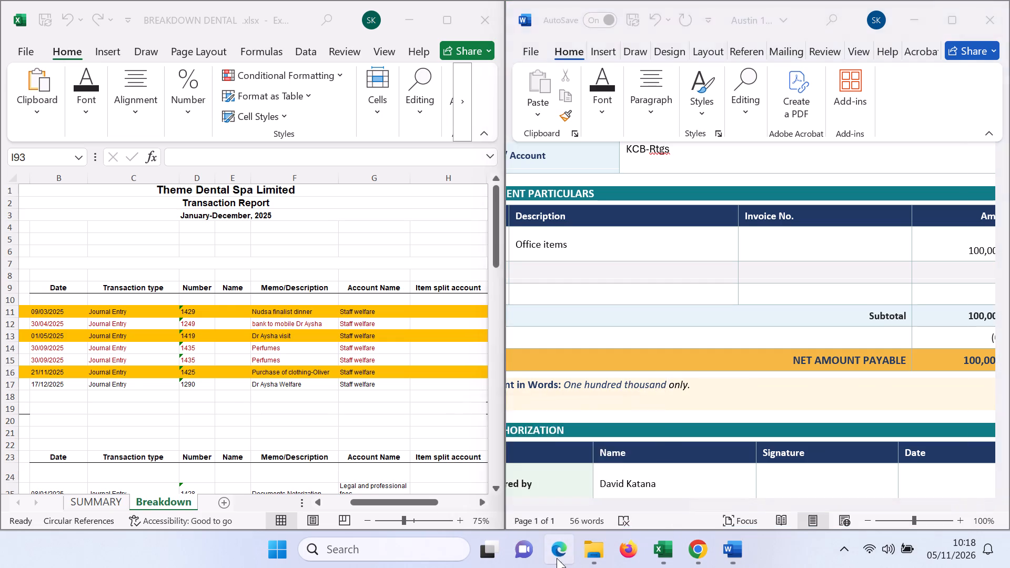
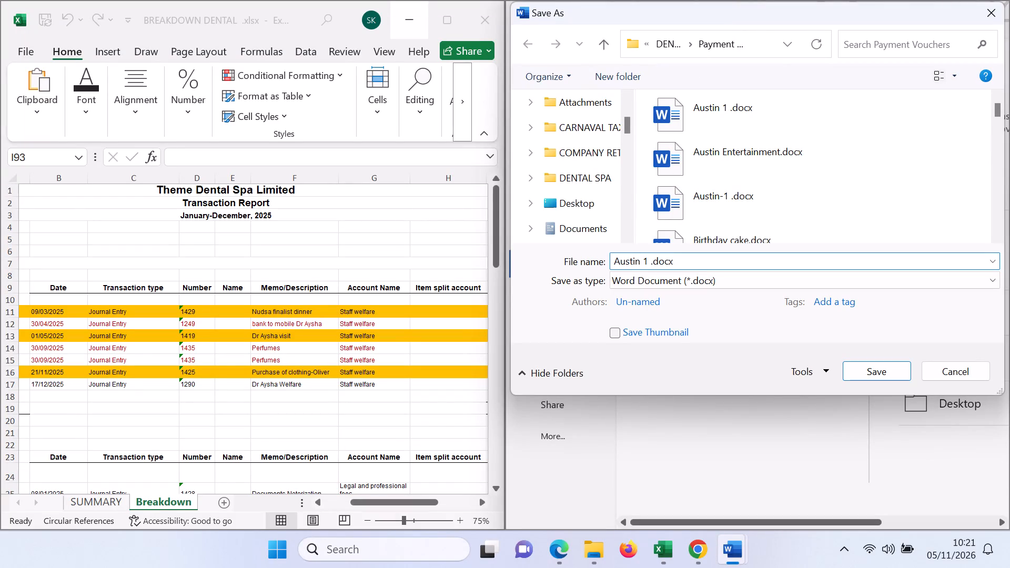
Save the voucher as a Word document named "Perfume 1 .docx" in the Payment Vouchers folder.
key(BackSpace)
key(BackSpace)
key(BackSpace)
key(BackSpace)
key(BackSpace)
key(BackSpace)
key(shift+p)
text(erfume)
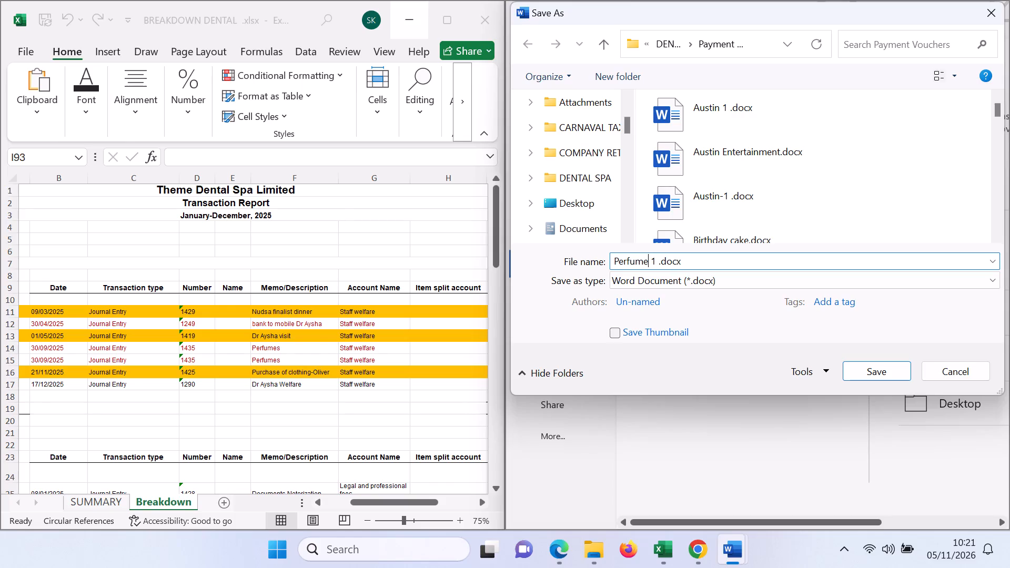
click(874, 374)
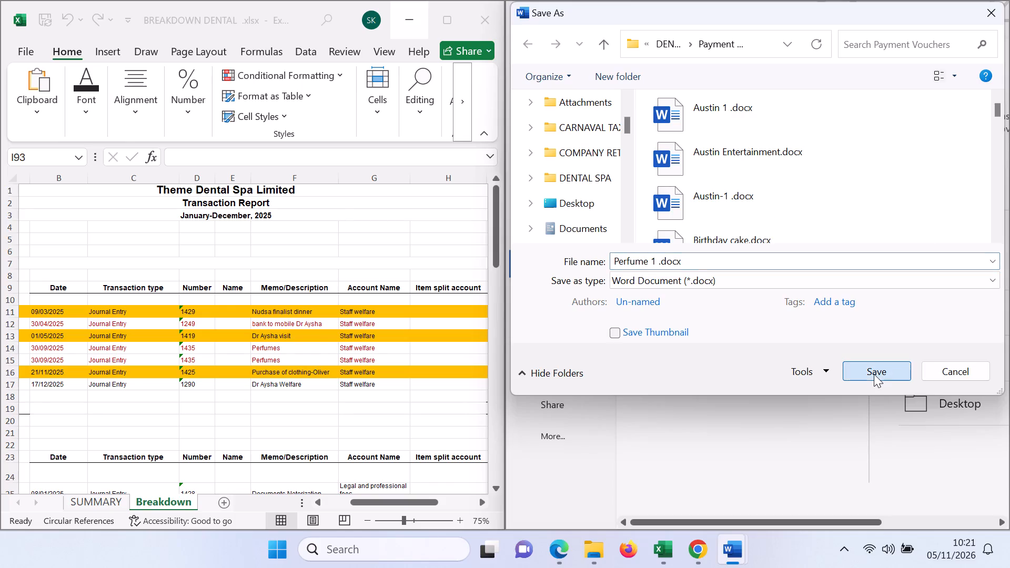
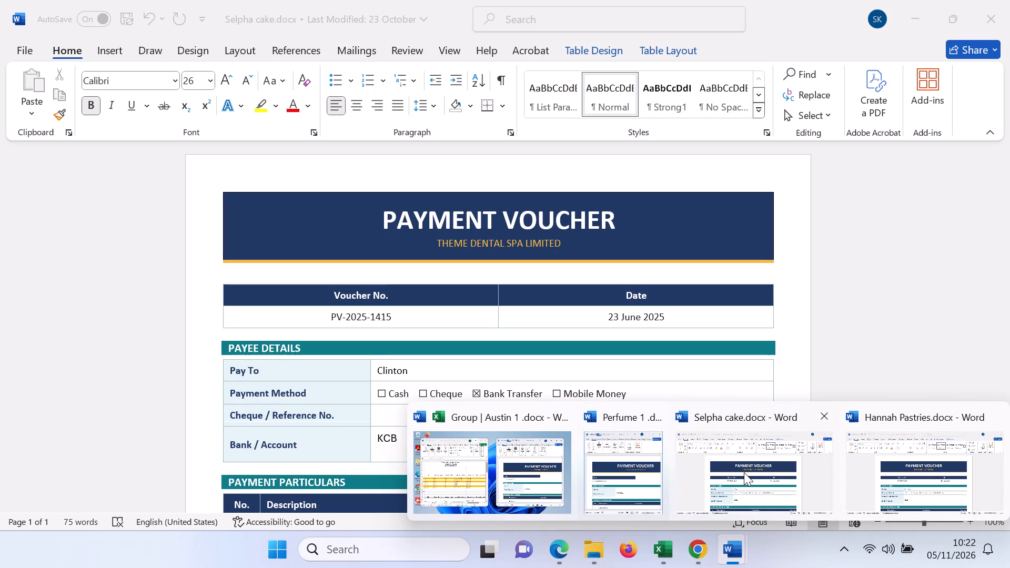
Switch to the Selpha cake.docx voucher and delete the Voucher No. column from the table below the title banner.
click(744, 472)
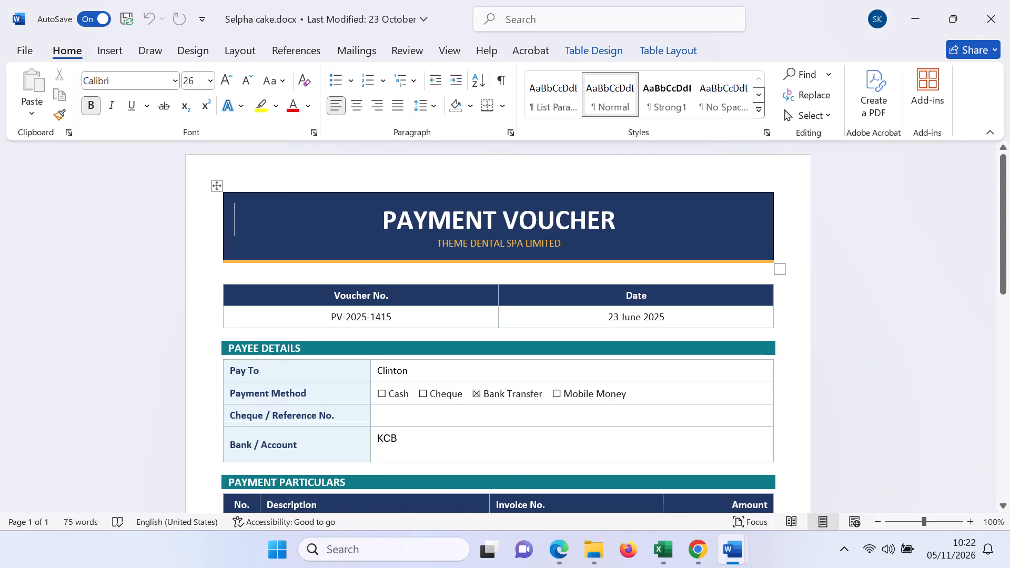
click(363, 290)
right_click(340, 301)
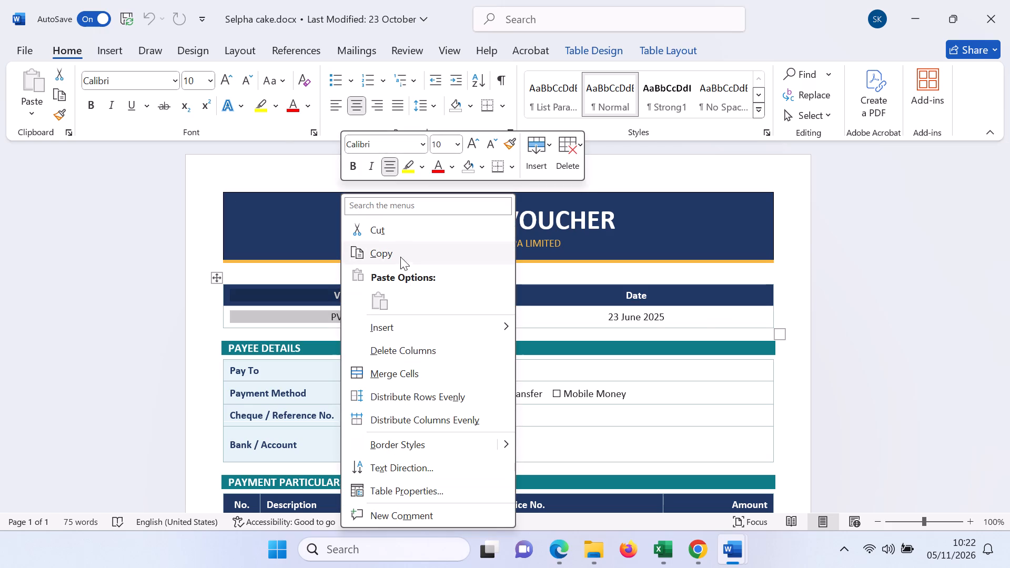
click(386, 349)
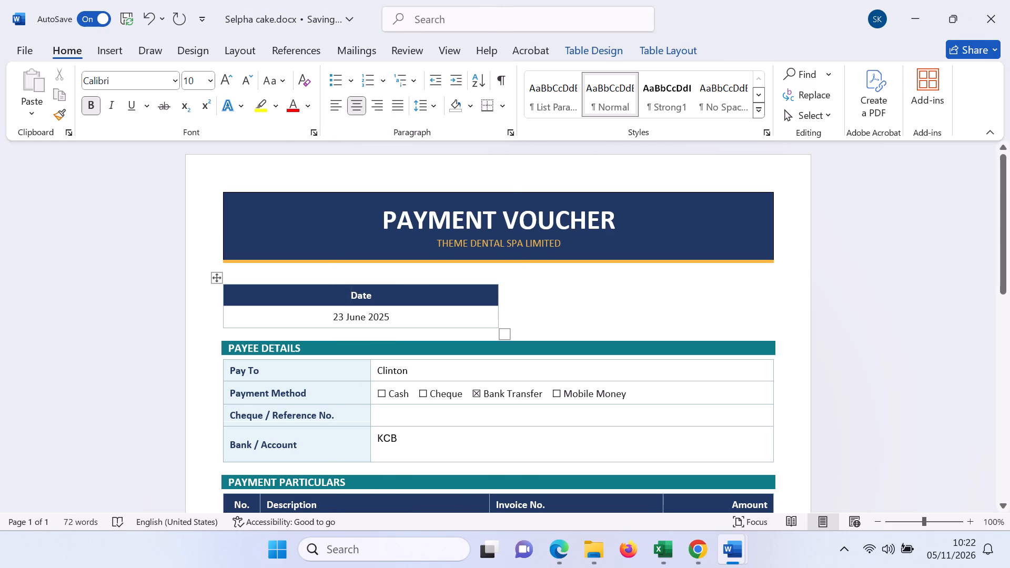
Left-align the heading and value of the Date column.
click(371, 289)
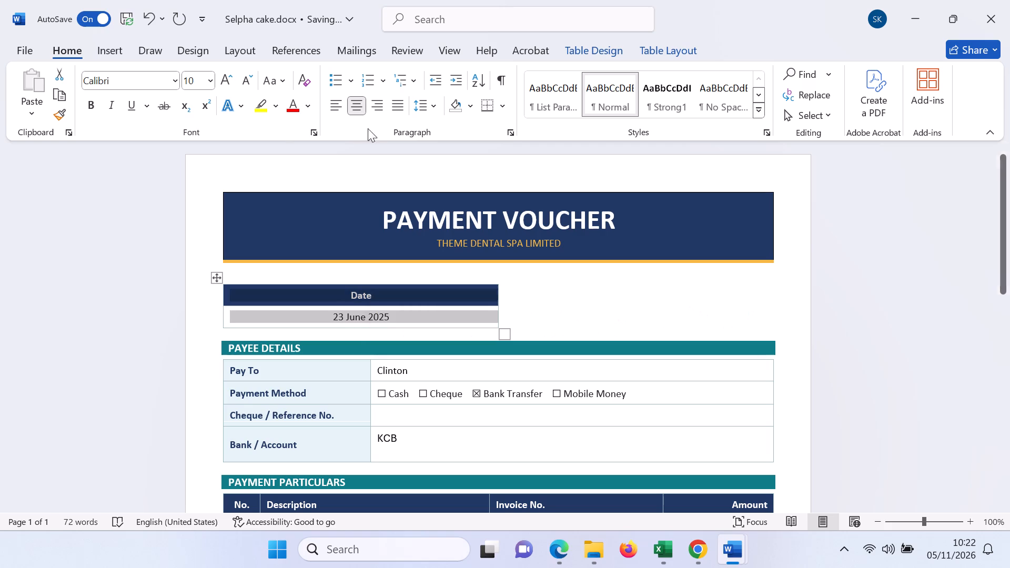
click(339, 108)
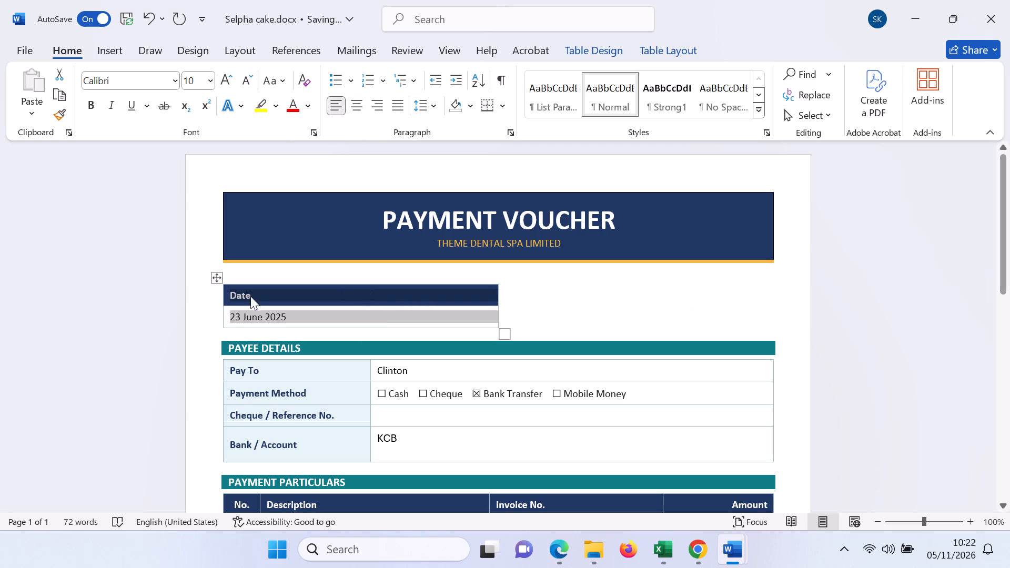
Change the voucher date to 30 September 2025.
click(260, 316)
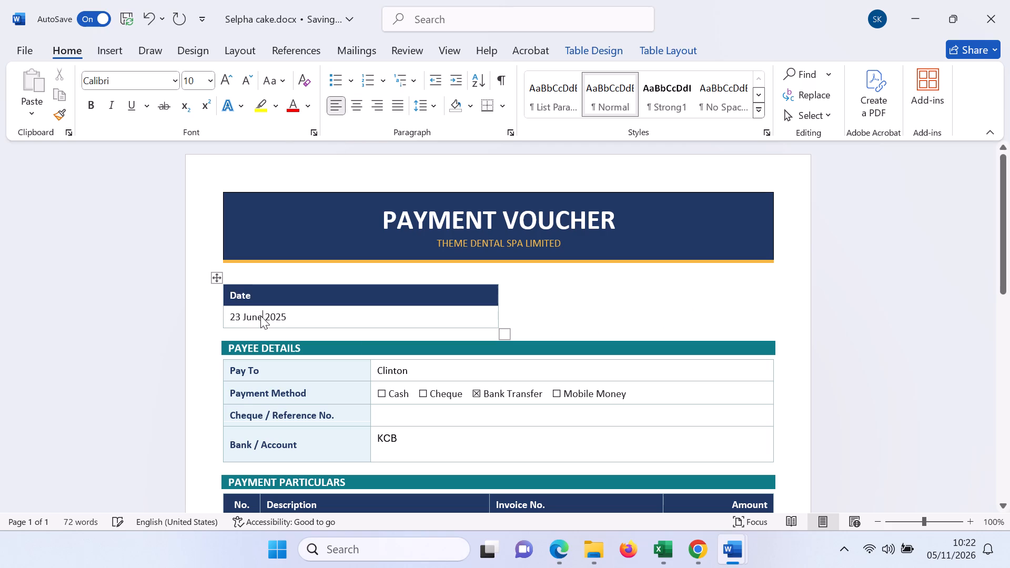
key(BackSpace)
key(BackSpace)
key(BackSpace)
key(BackSpace)
key(BackSpace)
key(BackSpace)
key(BackSpace)
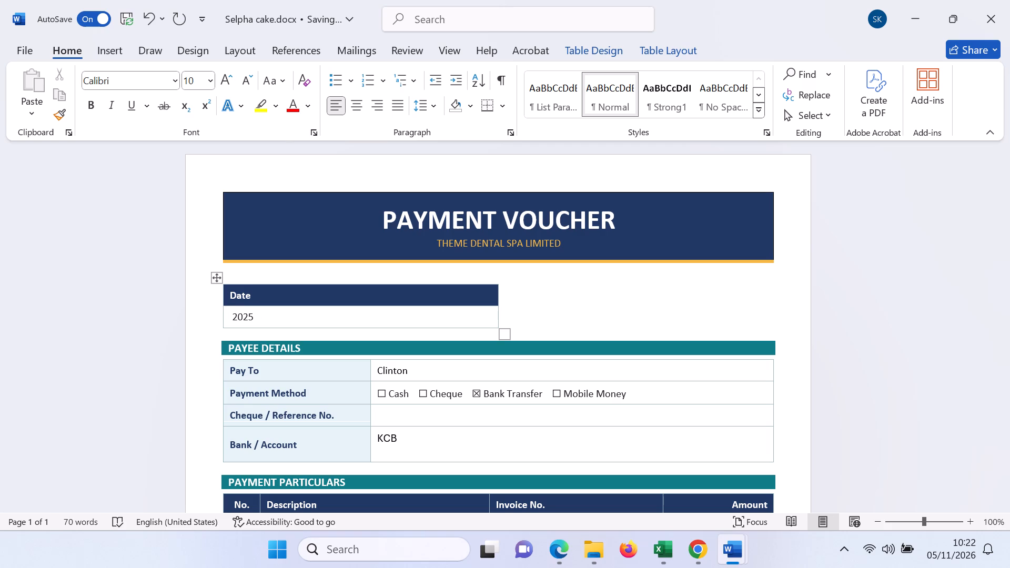
key(shift+numbersign)
key(Delete)
key(BackSpace)
key(shift+numbersign)
key(BackSpace)
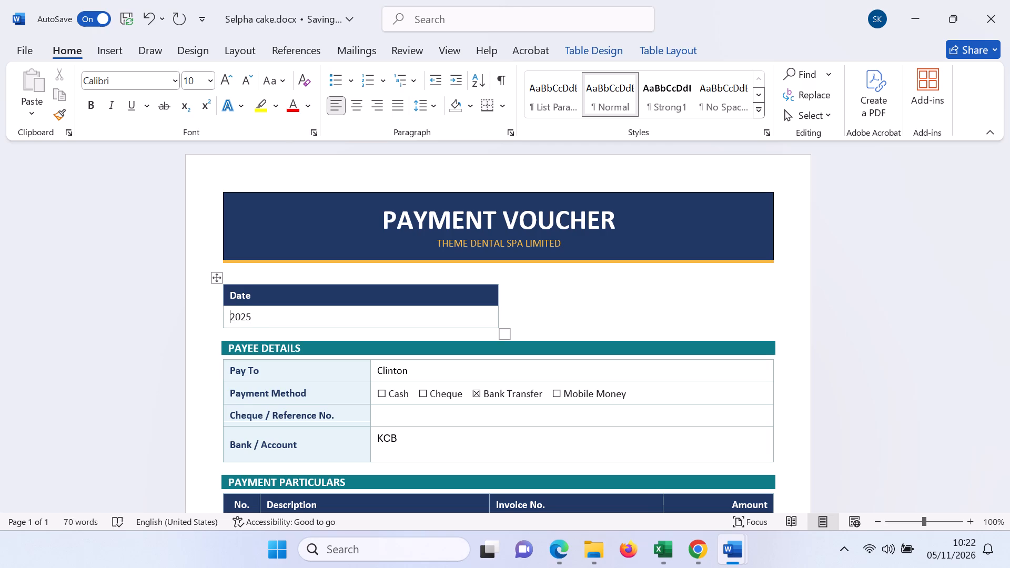
key(3)
text(0)
key(space)
key(shift+s)
text(ept)
key(e)
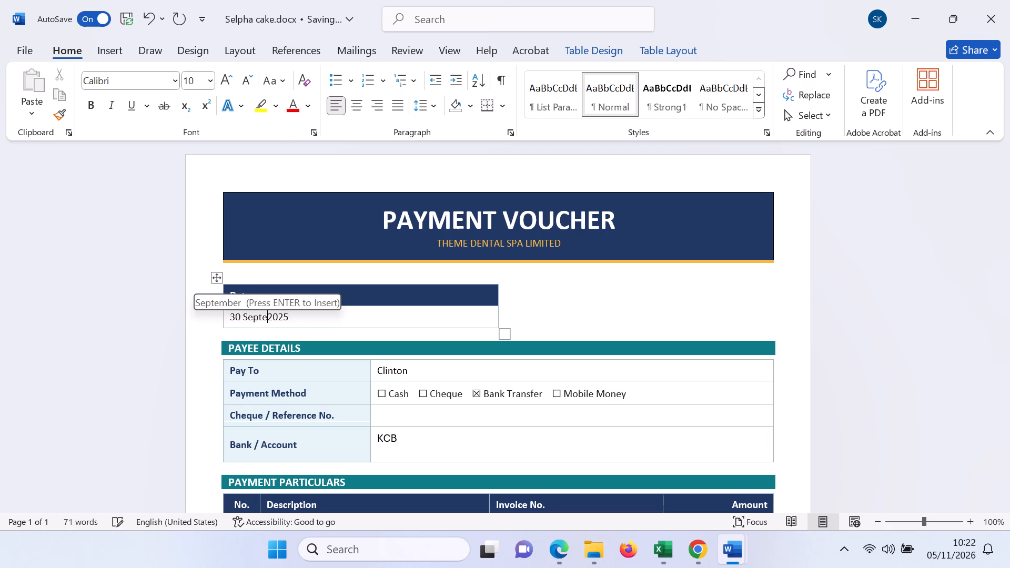
text(mber)
key(space)
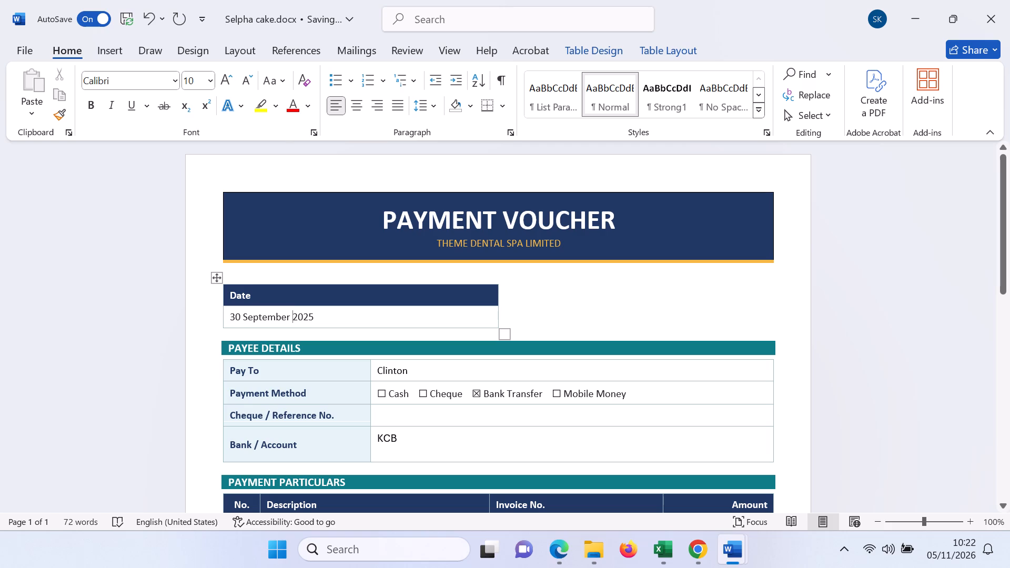
Delete the Payment Method and Cheque / Reference No. rows from the Payee Details table.
click(221, 390)
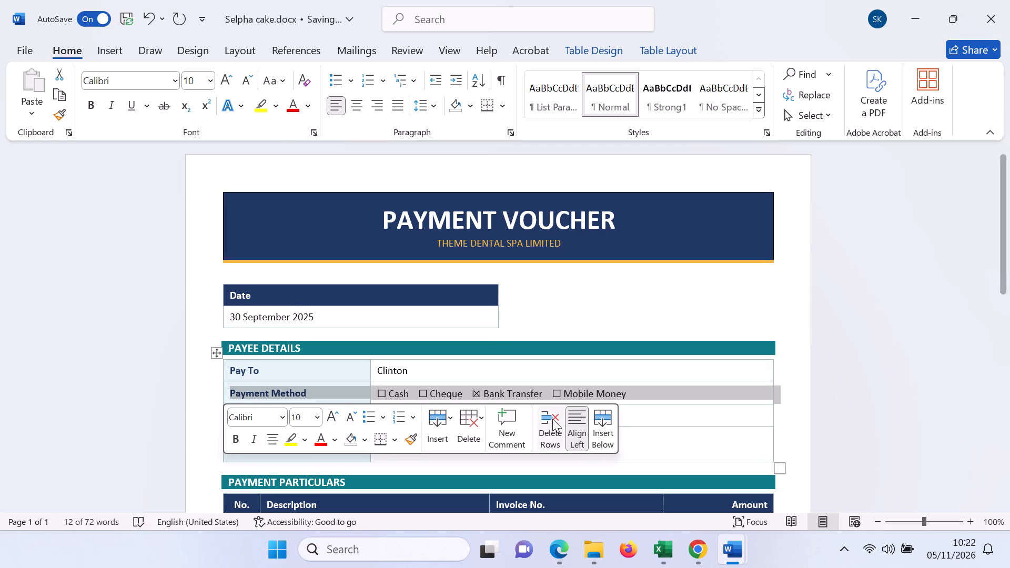
click(542, 427)
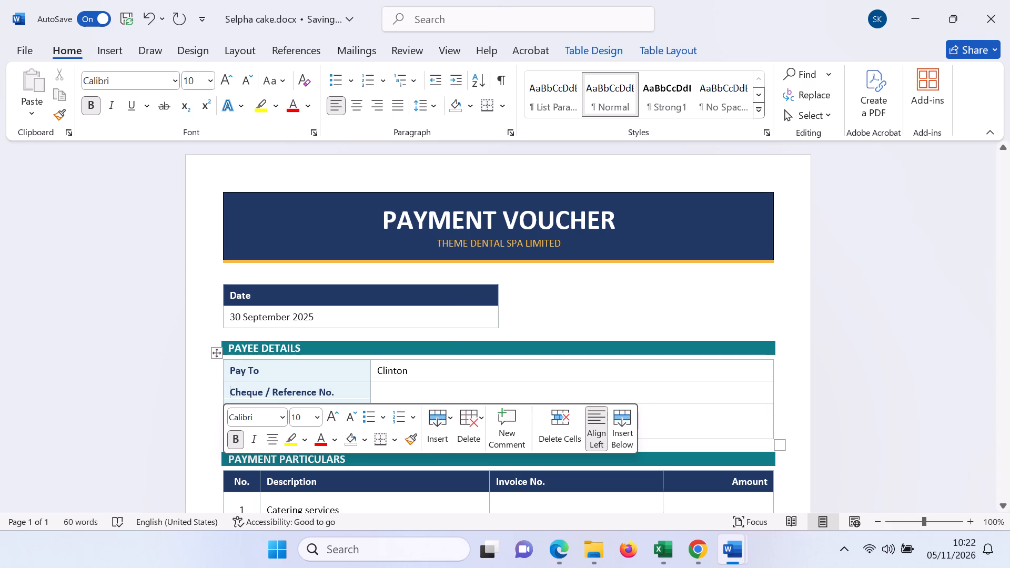
click(434, 391)
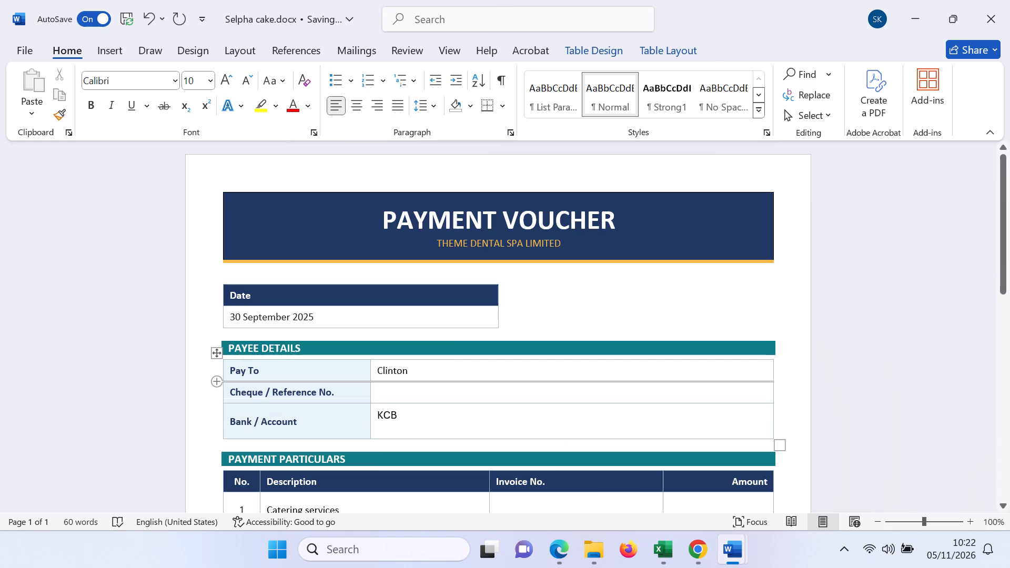
click(217, 391)
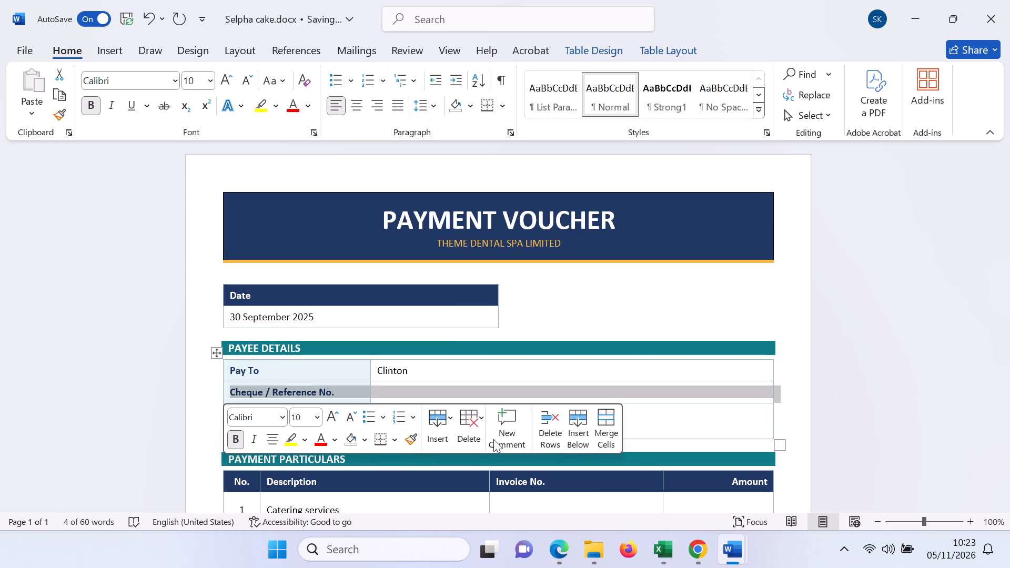
click(552, 418)
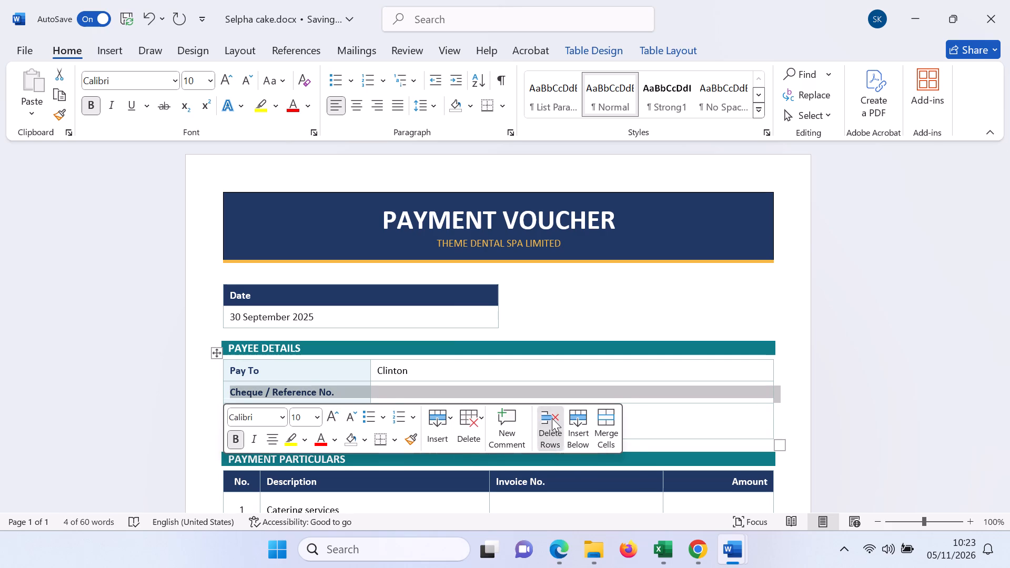
Extend the Bank / Account entry in Payee Details to read KCB-Rtgs.
click(478, 392)
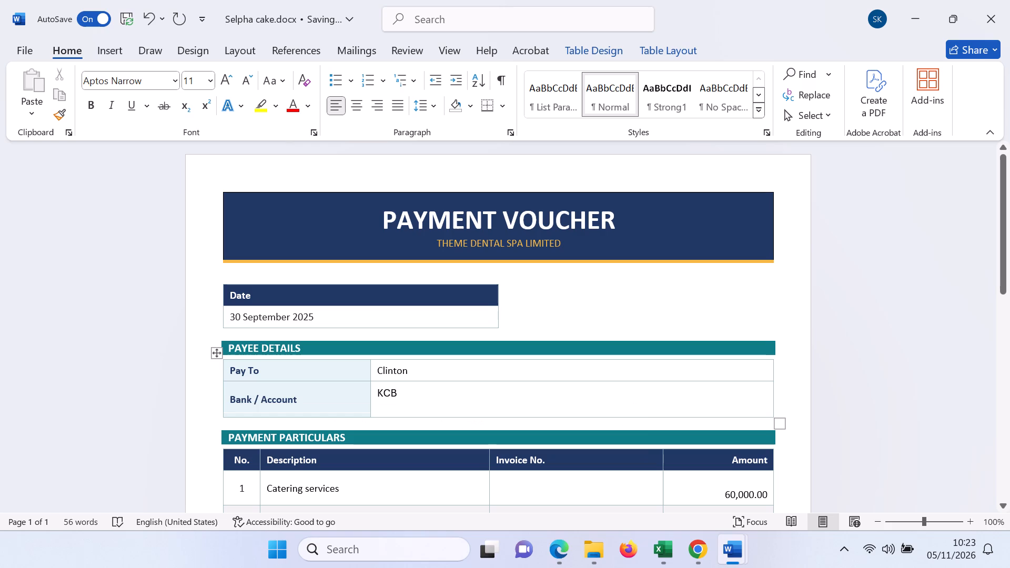
key(minus)
key(shift+r)
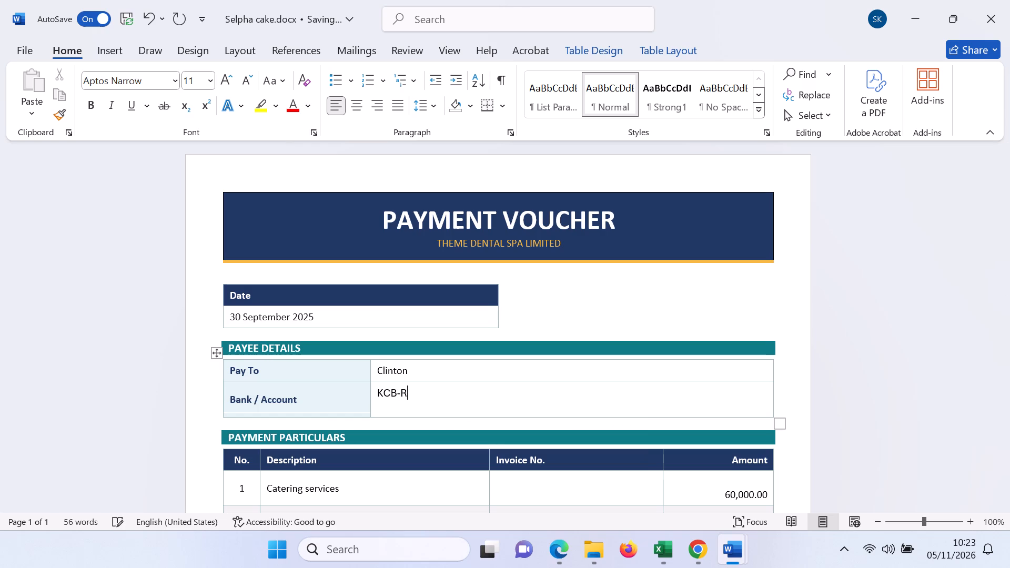
text(tgs)
Clear the payee name from the Pay To cell in Payee Details, leaving the cell empty.
click(421, 374)
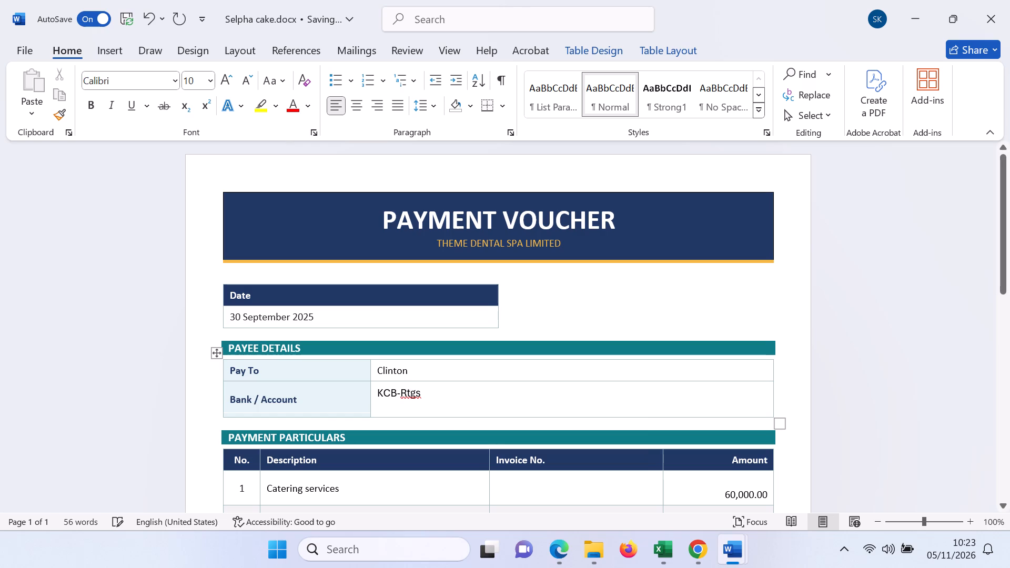
key(BackSpace)
key(BackSpace)
key(BackSpace)
key(BackSpace)
key(BackSpace)
key(BackSpace)
key(BackSpace)
key(BackSpace)
key(BackSpace)
key(BackSpace)
key(BackSpace)
Go to the Catering services description in Payment Particulars, and bring up the Perfume 1 .docx voucher in a maximized window for reference.
triple_click(1005, 506)
triple_click(1005, 506)
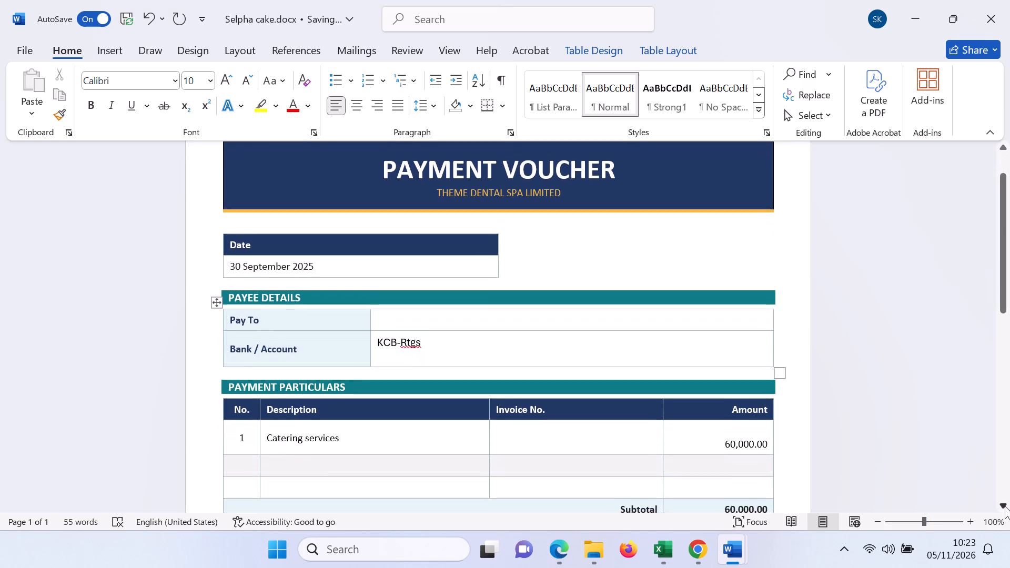
triple_click(1005, 506)
click(1005, 506)
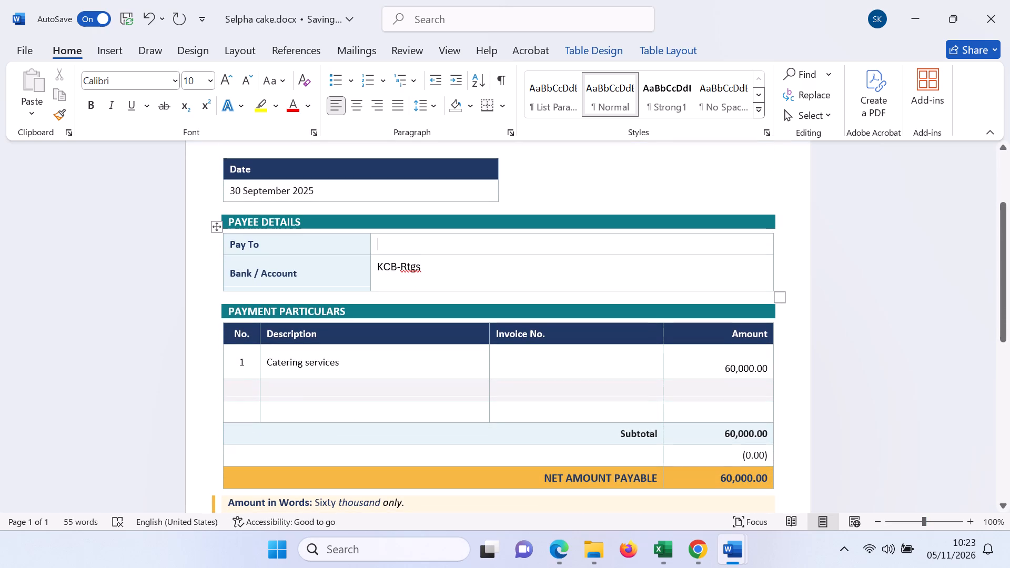
click(348, 366)
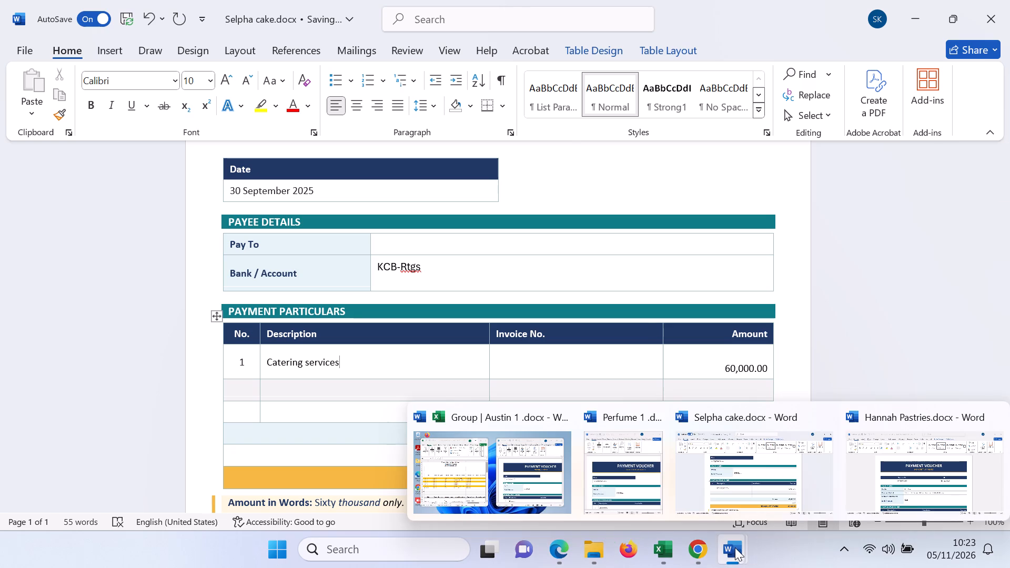
click(601, 474)
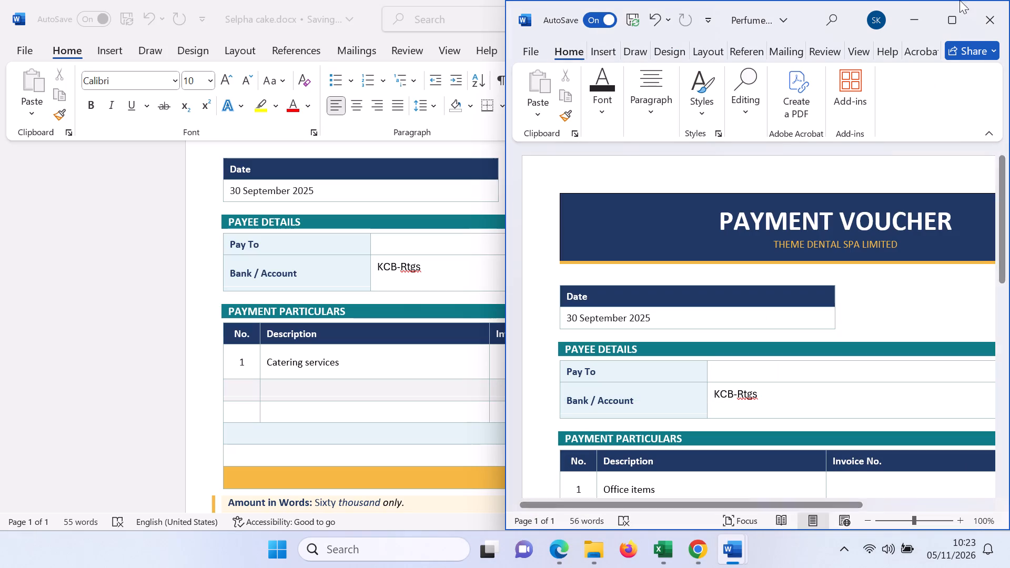
click(950, 21)
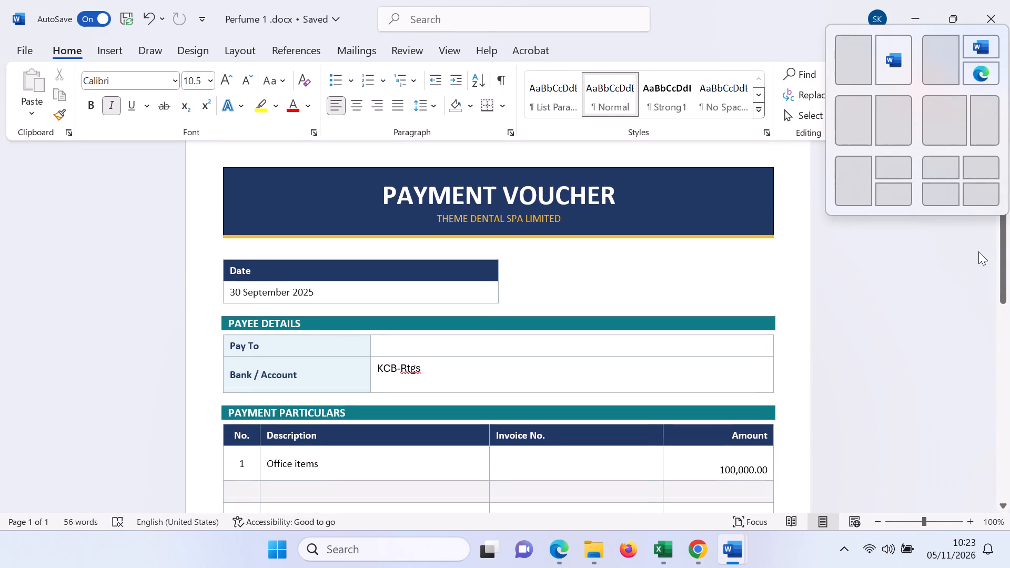
Return to the Selpha cake.docx voucher and replace the Catering services description in Payment Particulars with the letter O.
click(962, 269)
click(923, 10)
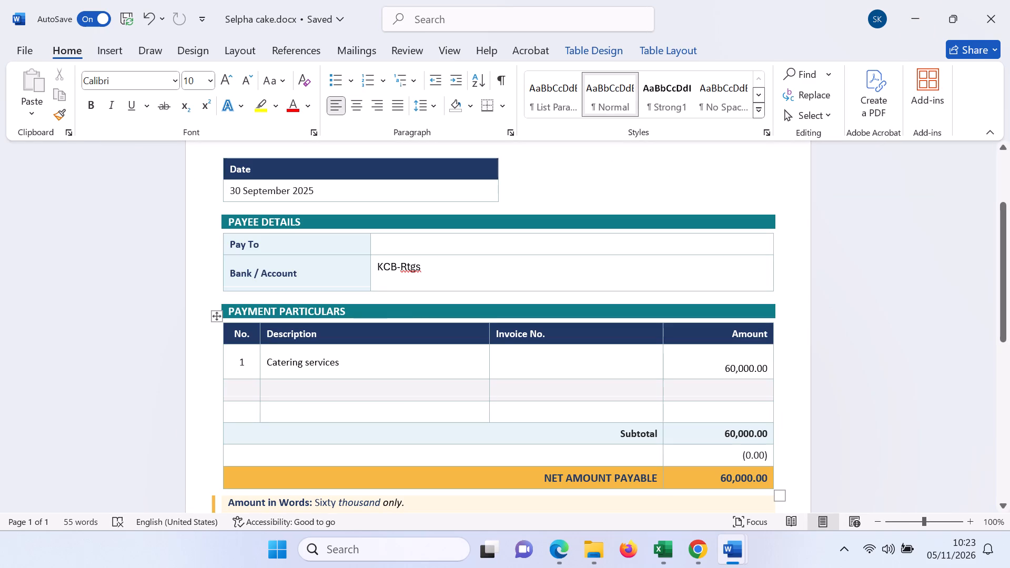
key(BackSpace)
key(BackSpace)
key(BackSpace)
key(BackSpace)
key(BackSpace)
key(BackSpace)
key(BackSpace)
key(BackSpace)
key(BackSpace)
key(BackSpace)
key(BackSpace)
key(BackSpace)
key(BackSpace)
key(BackSpace)
key(BackSpace)
key(BackSpace)
key(BackSpace)
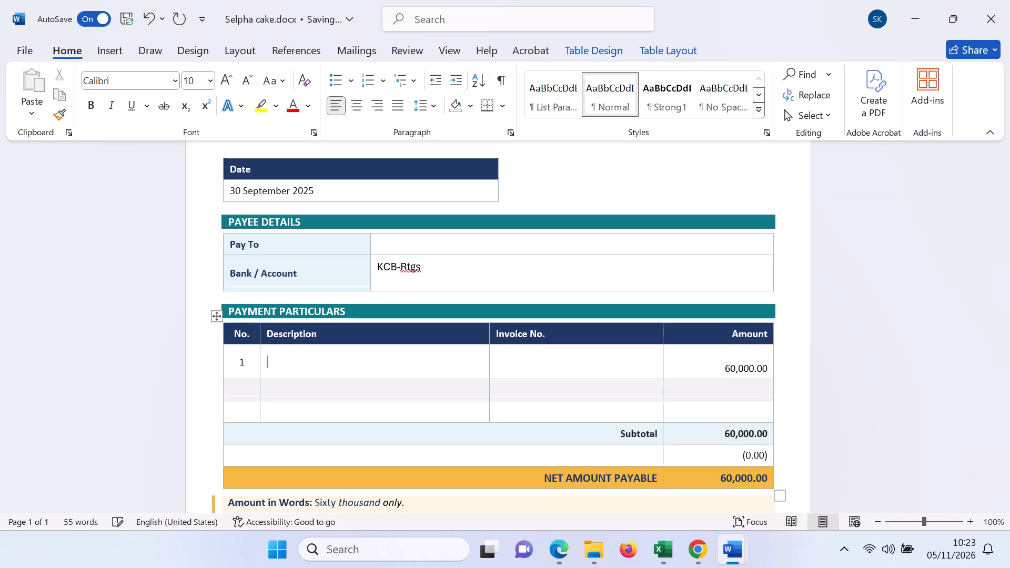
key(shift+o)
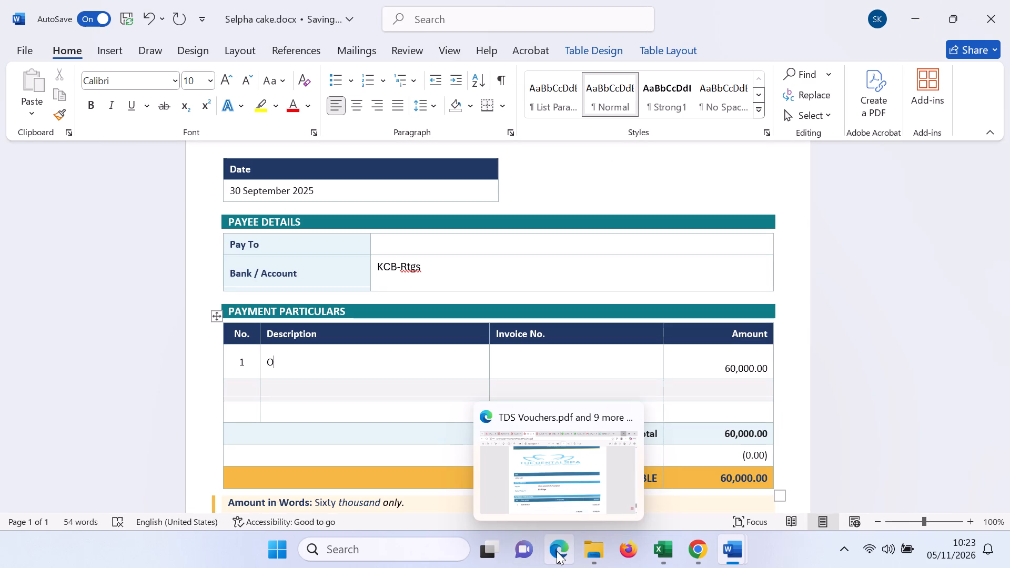
Switch to Edge and bring up TDS Vouchers.pdf to consult the scanned payment vouchers.
click(702, 550)
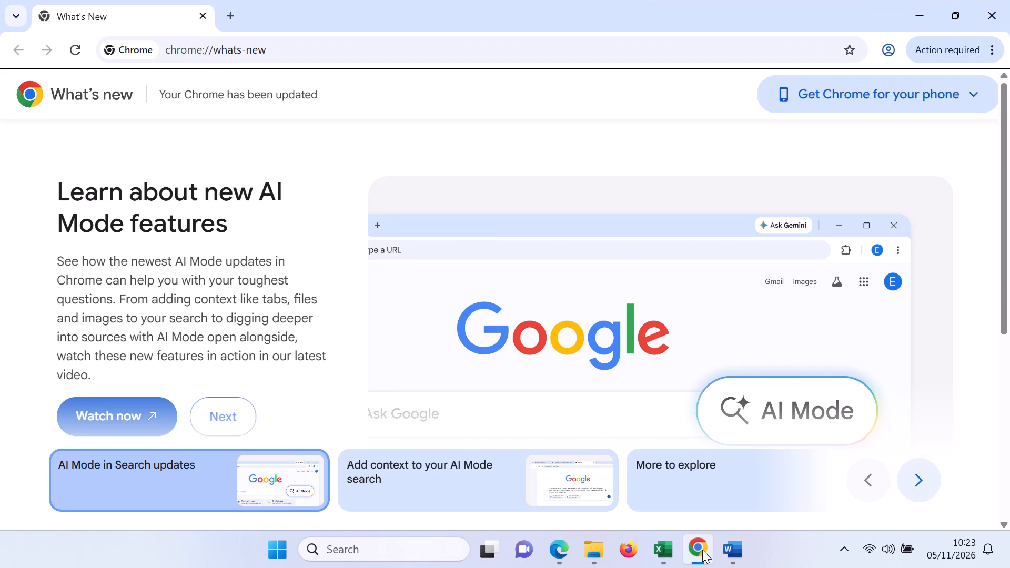
click(561, 552)
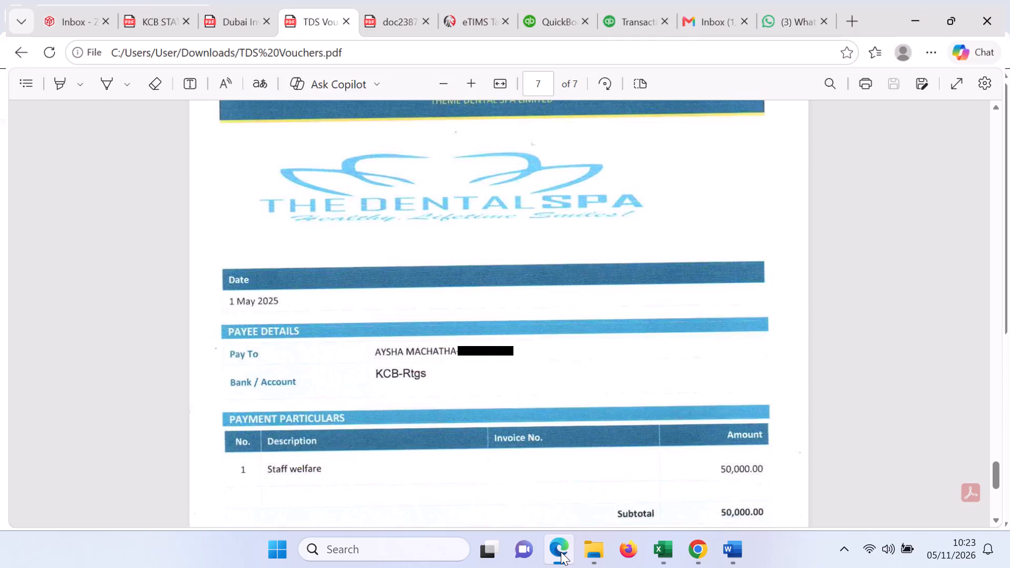
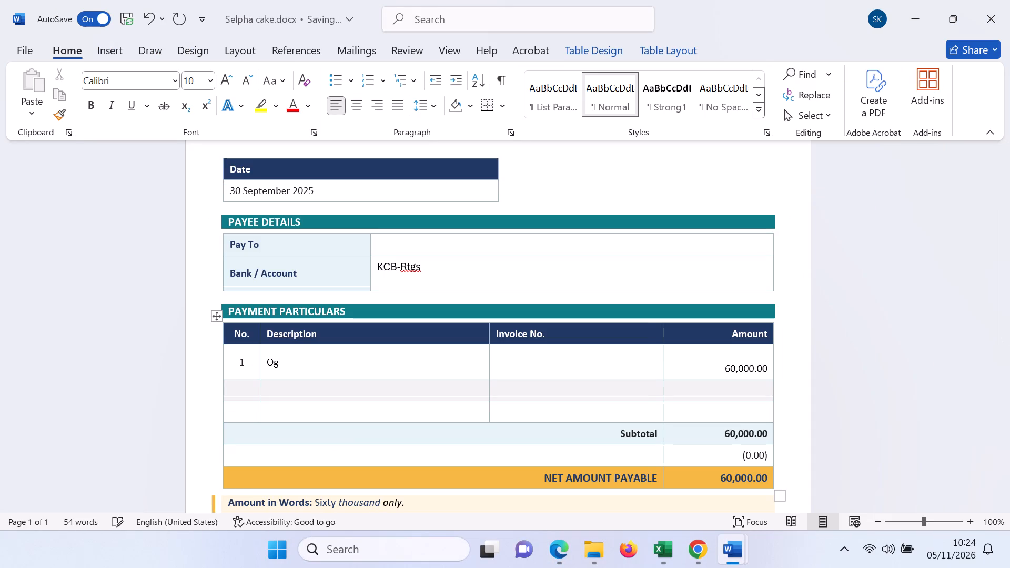
Enter Office items as the description of item 1 in the Payment Particulars table, correcting the mistyped start.
key(BackSpace)
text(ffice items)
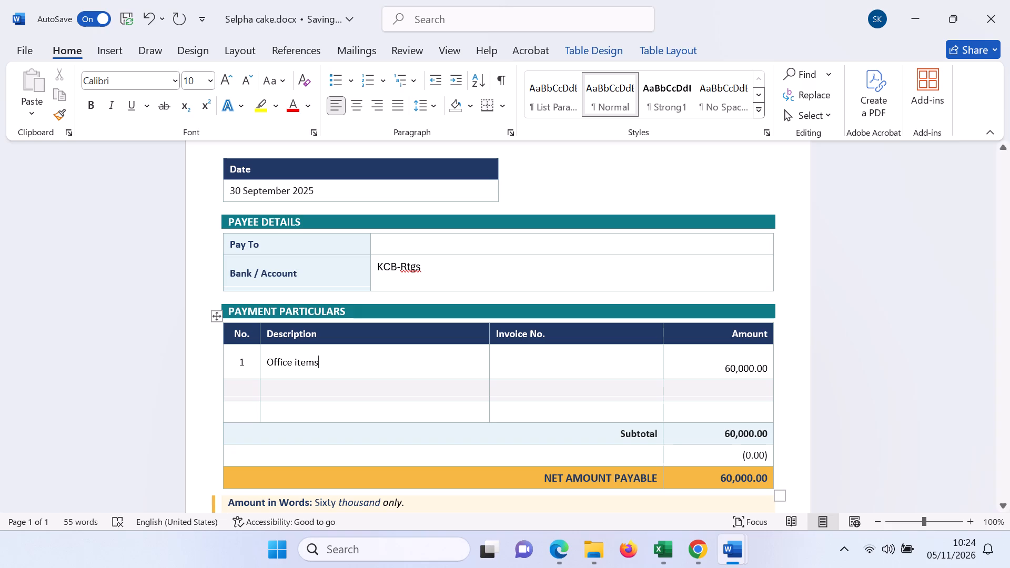
Set the Office items amount, the Subtotal and the Net Amount Payable in Payment Particulars to 20,000.00 each.
click(729, 368)
key(BackSpace)
key(2)
click(729, 432)
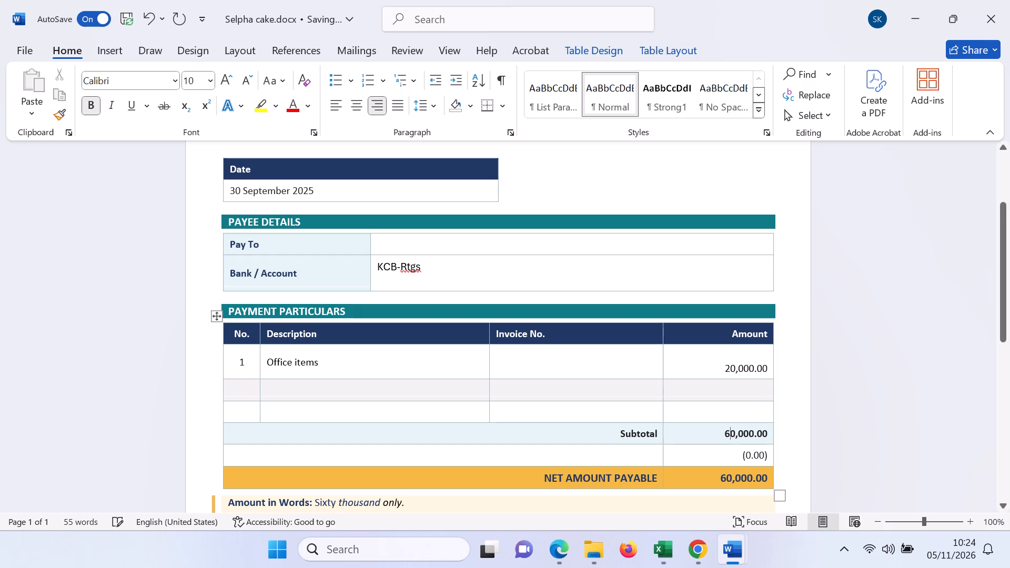
key(BackSpace)
key(2)
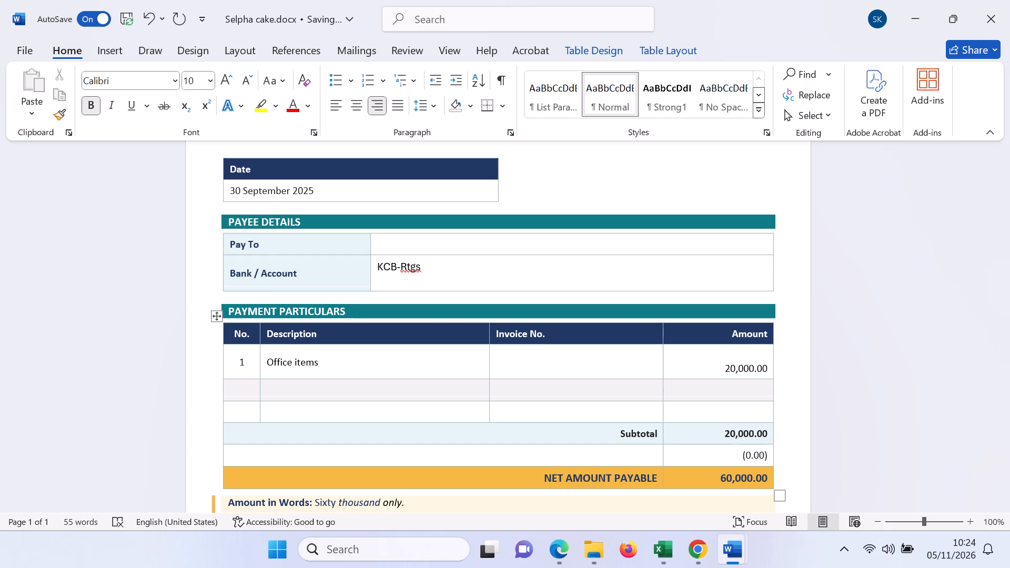
click(726, 478)
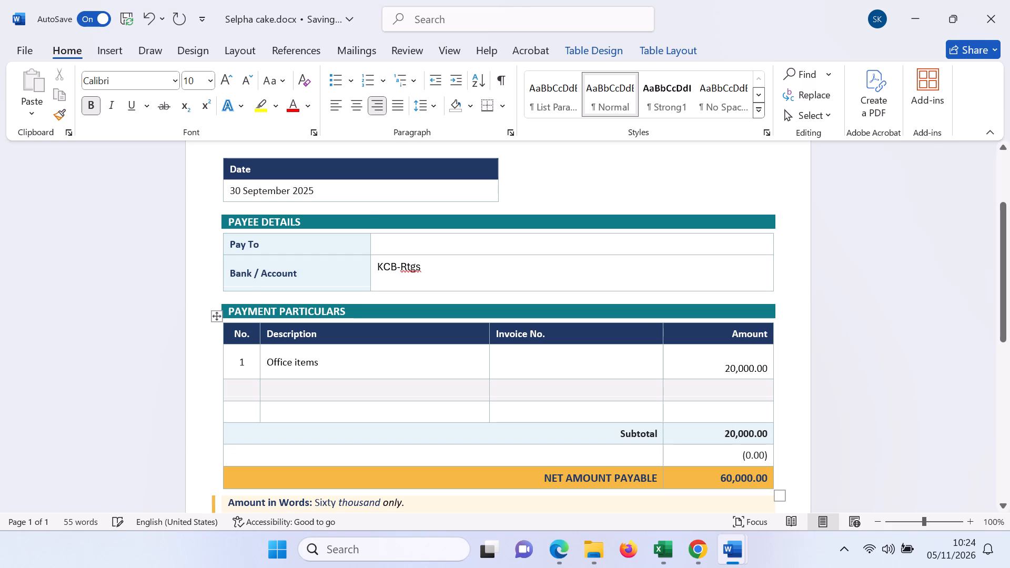
key(BackSpace)
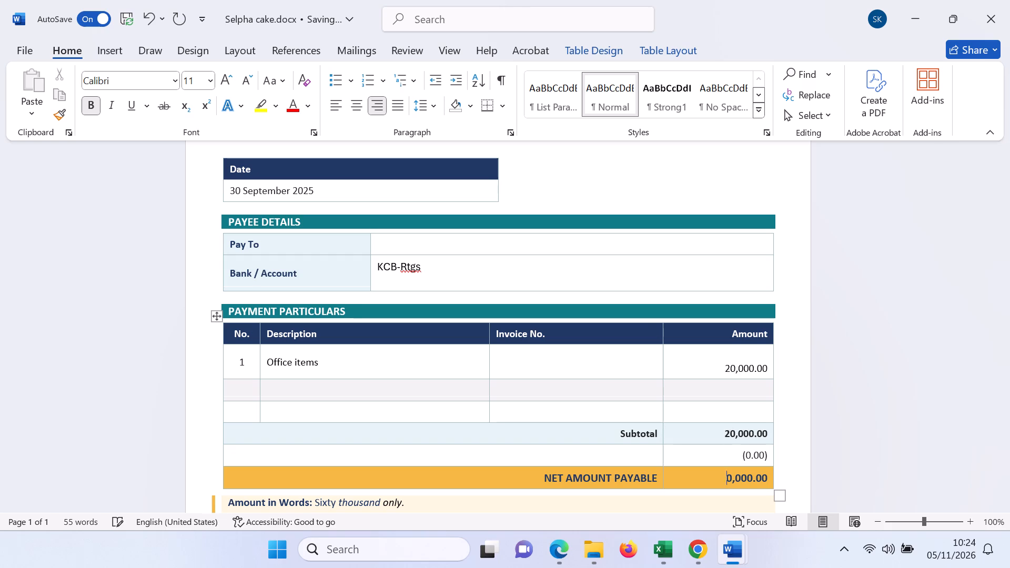
key(2)
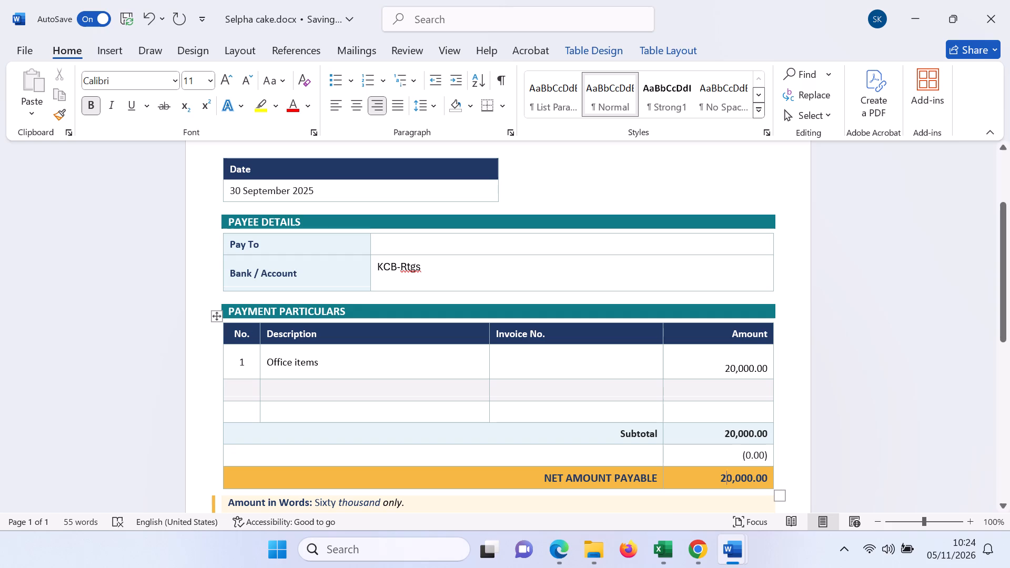
Change the Amount in Words line below the Payment Particulars table to read Twenty thousand only.
triple_click(1003, 502)
triple_click(1003, 502)
click(1003, 502)
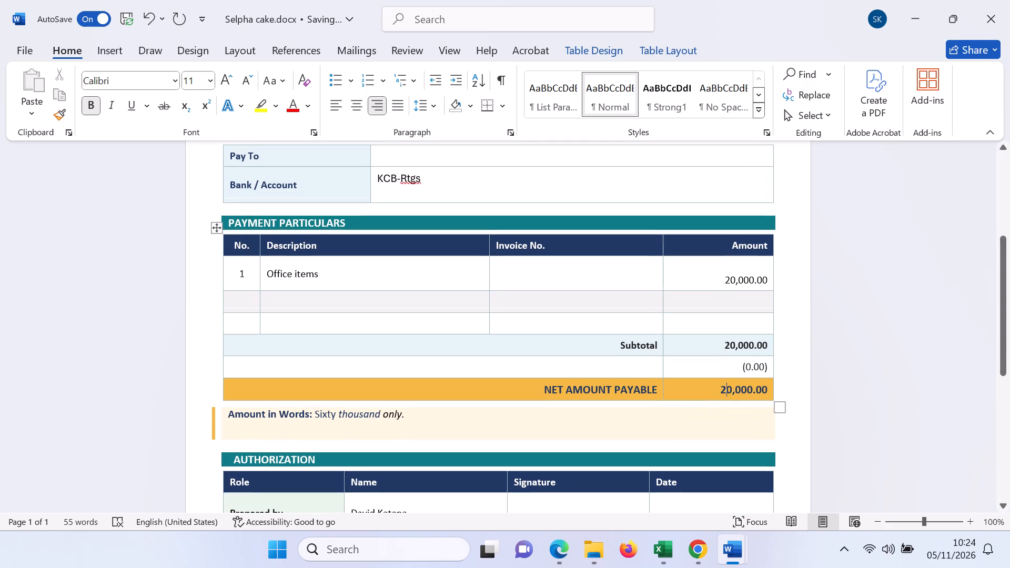
click(334, 416)
key(BackSpace)
key(BackSpace)
key(BackSpace)
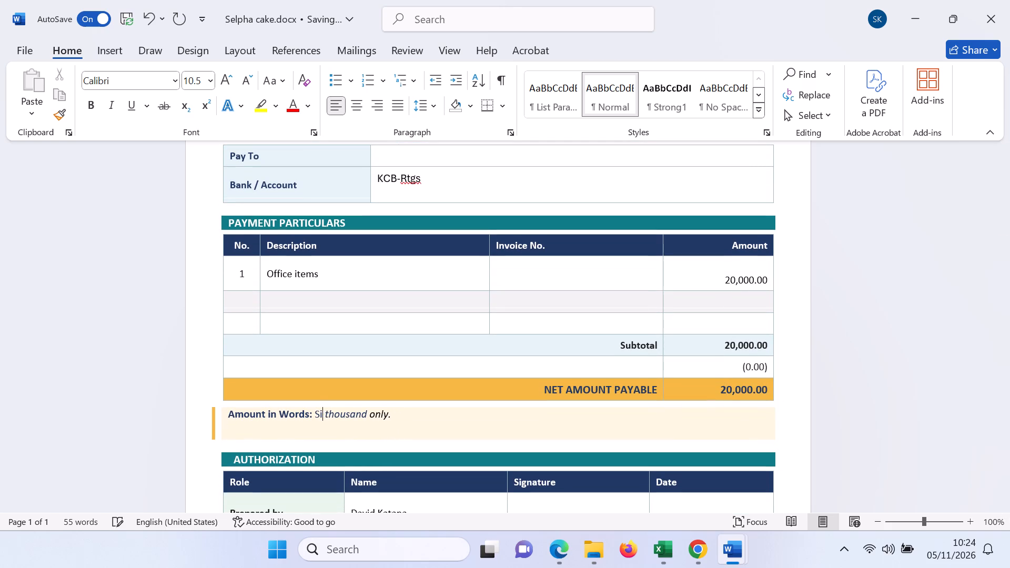
key(BackSpace)
key(BackSpace)
key(shift+t)
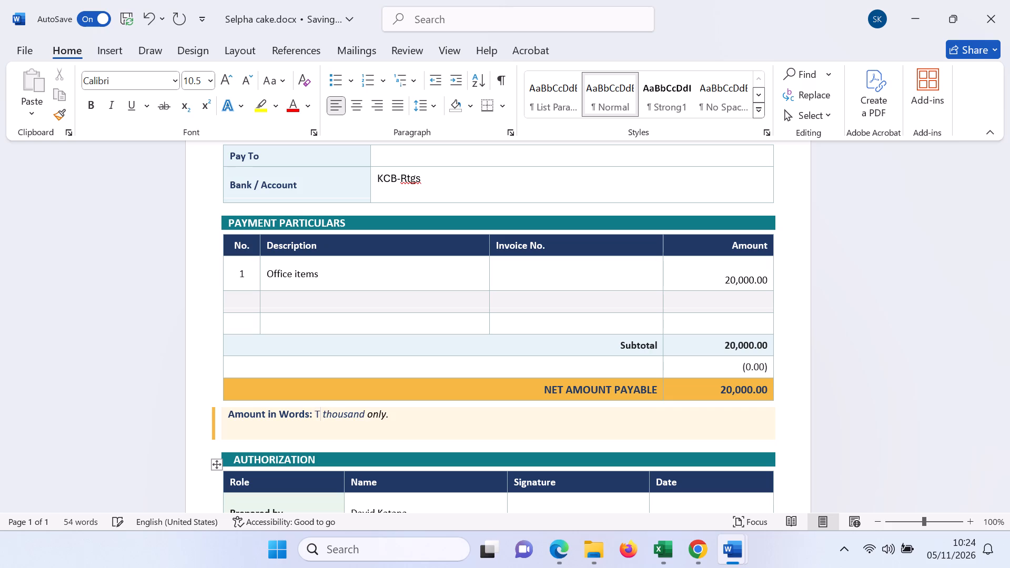
text(wenty)
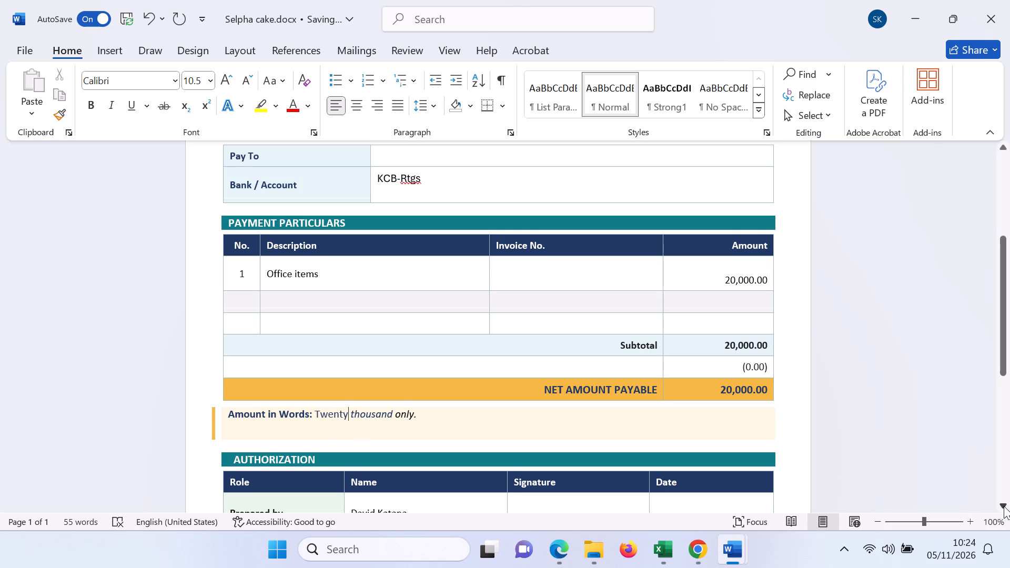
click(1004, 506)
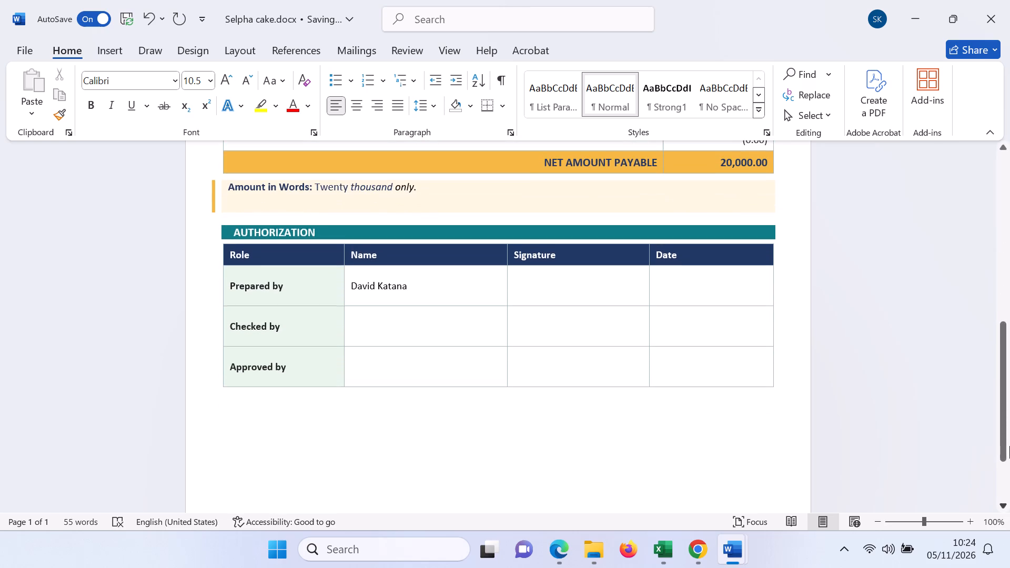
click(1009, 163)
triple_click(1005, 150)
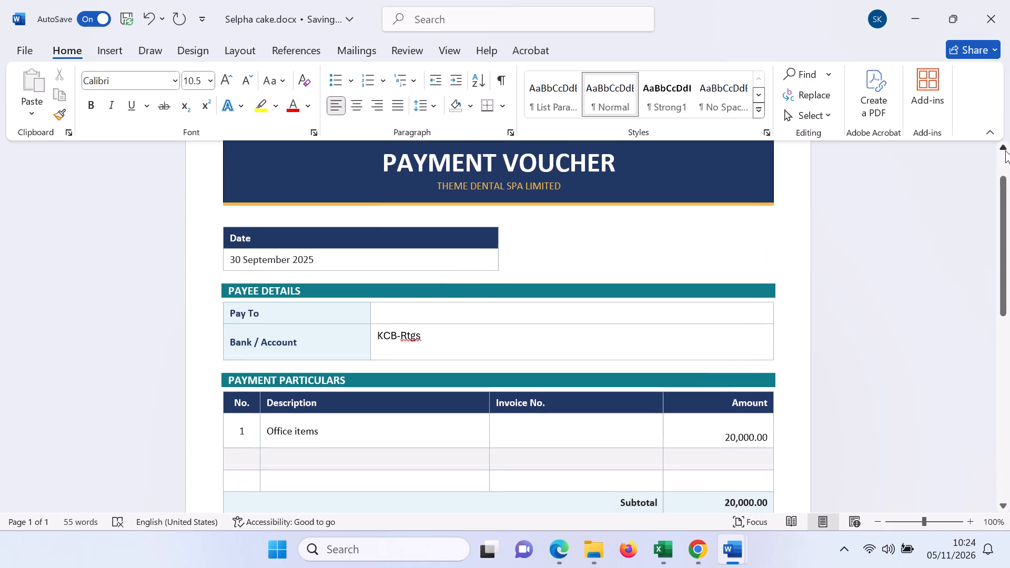
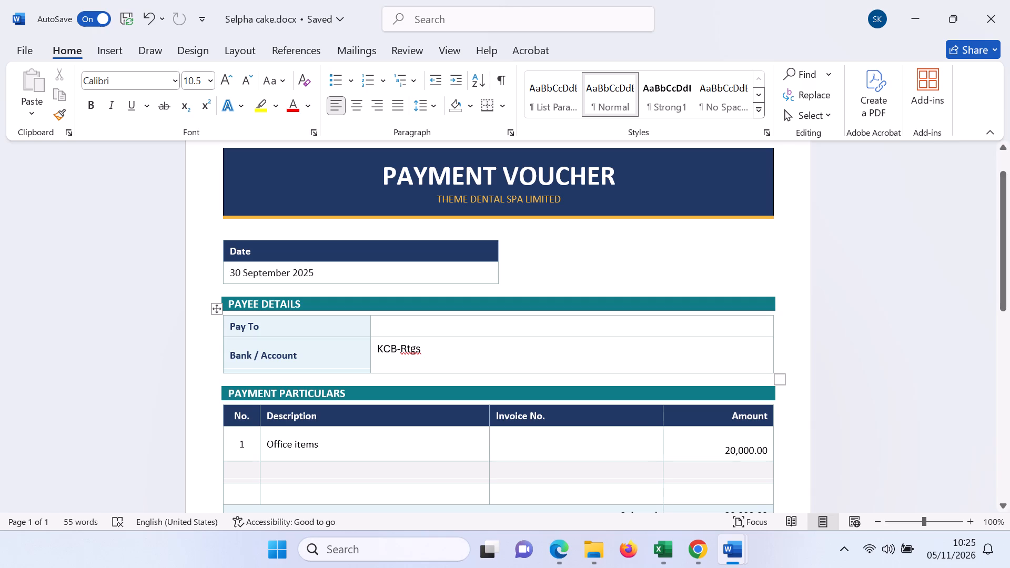
Review the revised Office items voucher from the payee details down to the Authorization table and back.
triple_click(1004, 502)
triple_click(1004, 502)
triple_click(1004, 502)
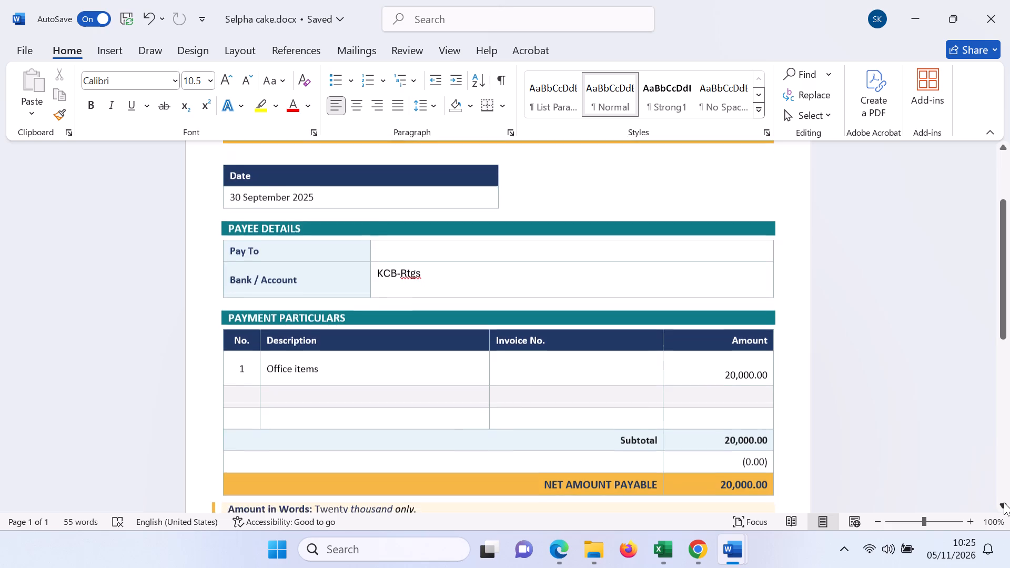
triple_click(1004, 502)
click(1004, 502)
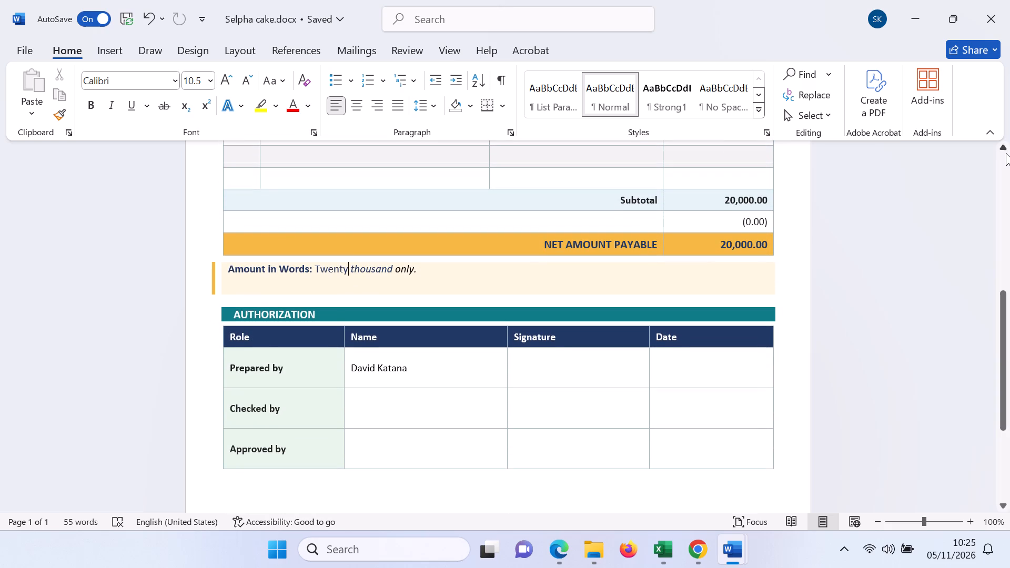
click(1006, 153)
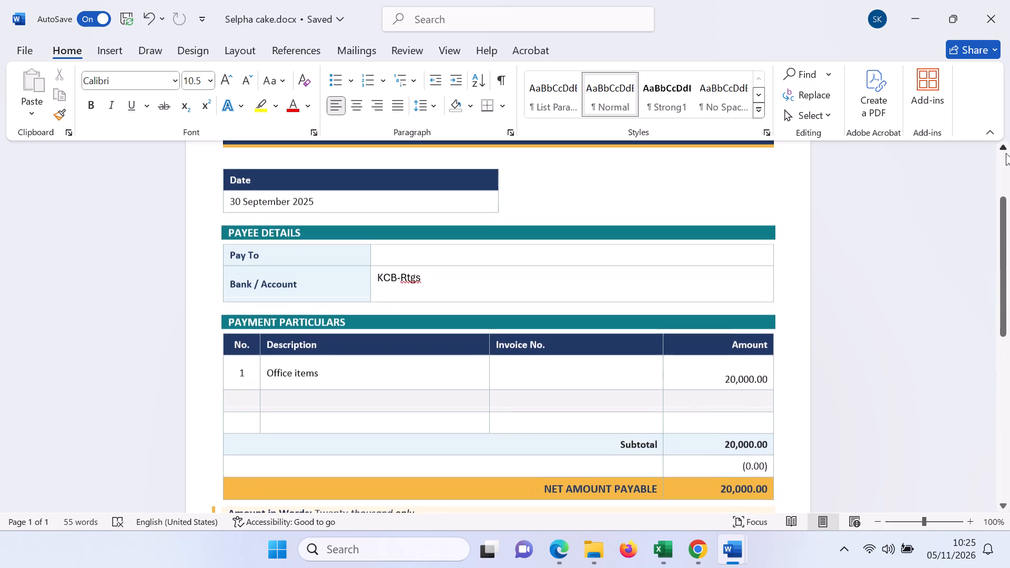
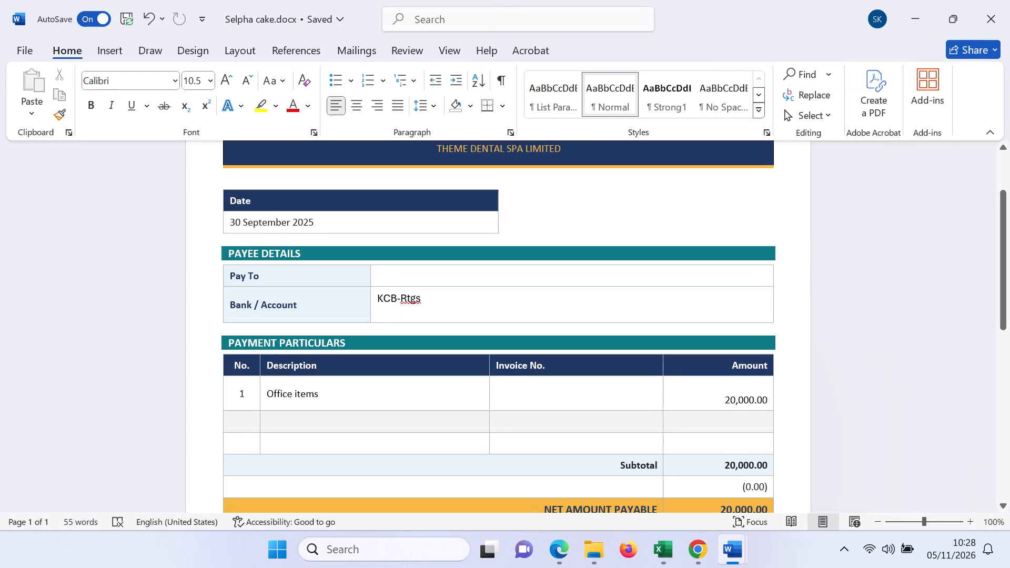
Check the Office items voucher down to the signature rows of the Authorization table and save the document.
triple_click(1005, 503)
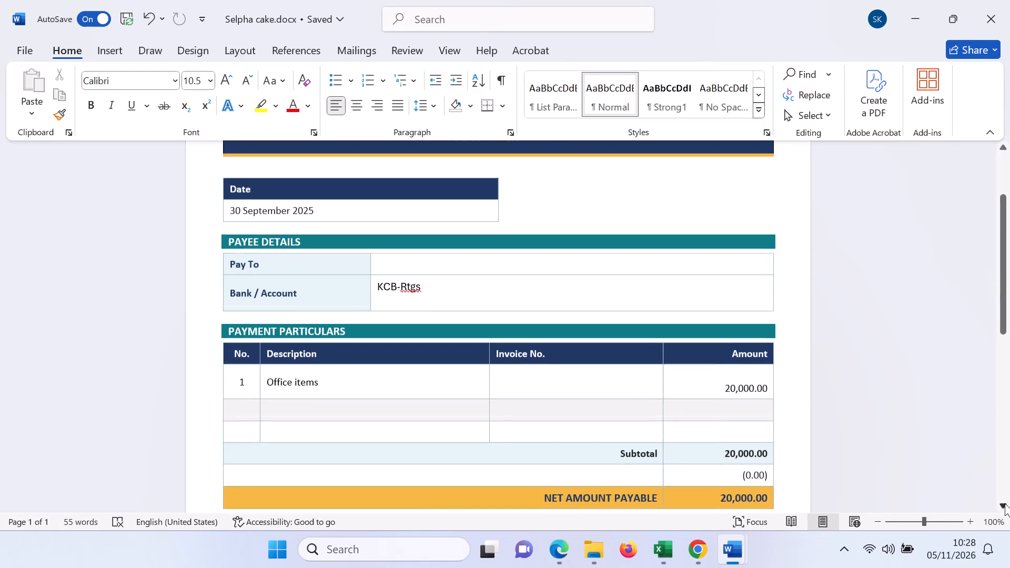
click(1005, 503)
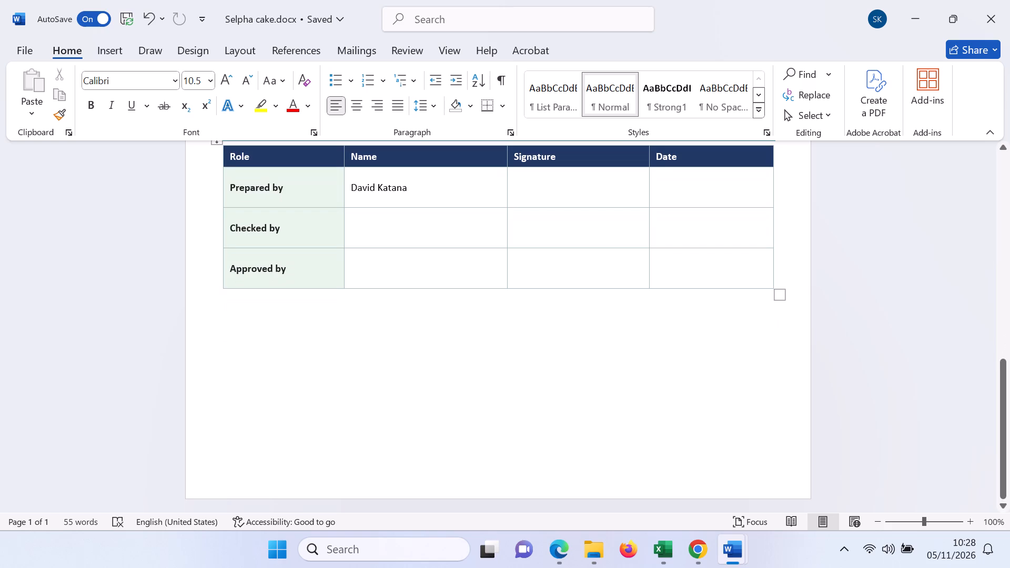
click(126, 18)
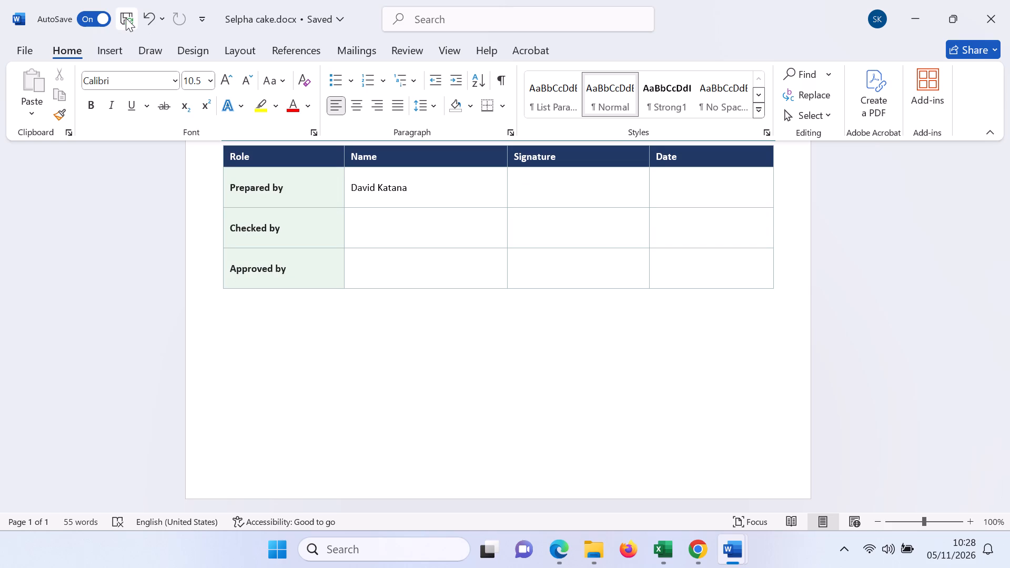
Start saving a copy of the Selpha cake voucher, bringing up the choice of save locations.
click(11, 50)
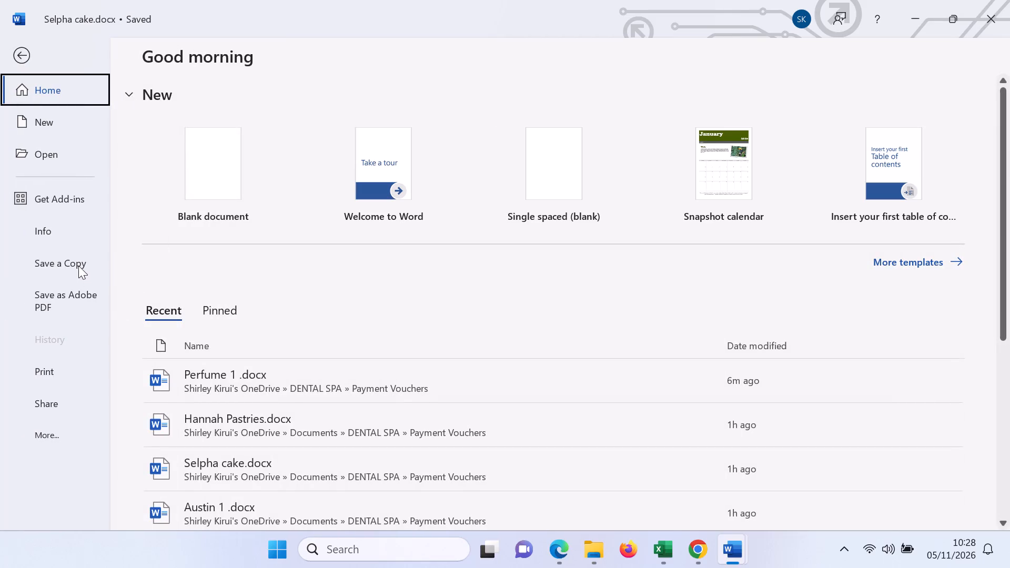
click(78, 266)
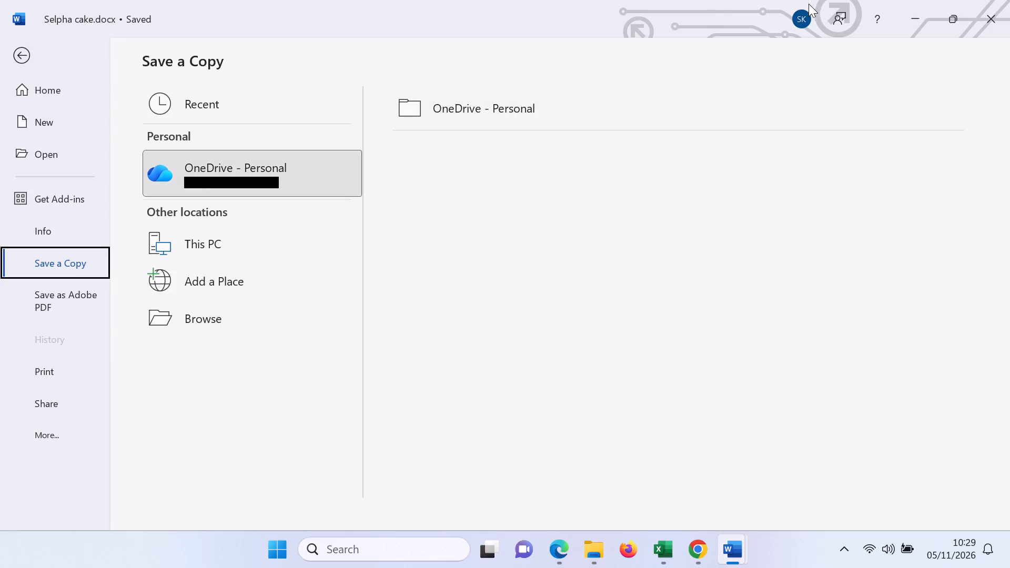
Browse for a save location for the voucher copy, bringing up the Save As dialog.
click(209, 319)
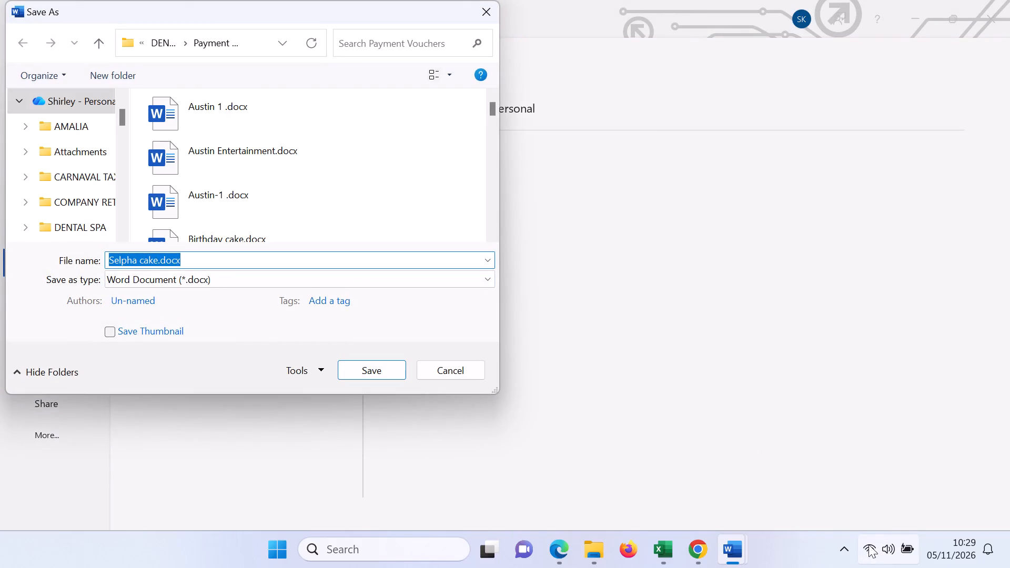
Bring up the system quick settings with the Wi-Fi and sound controls.
click(850, 545)
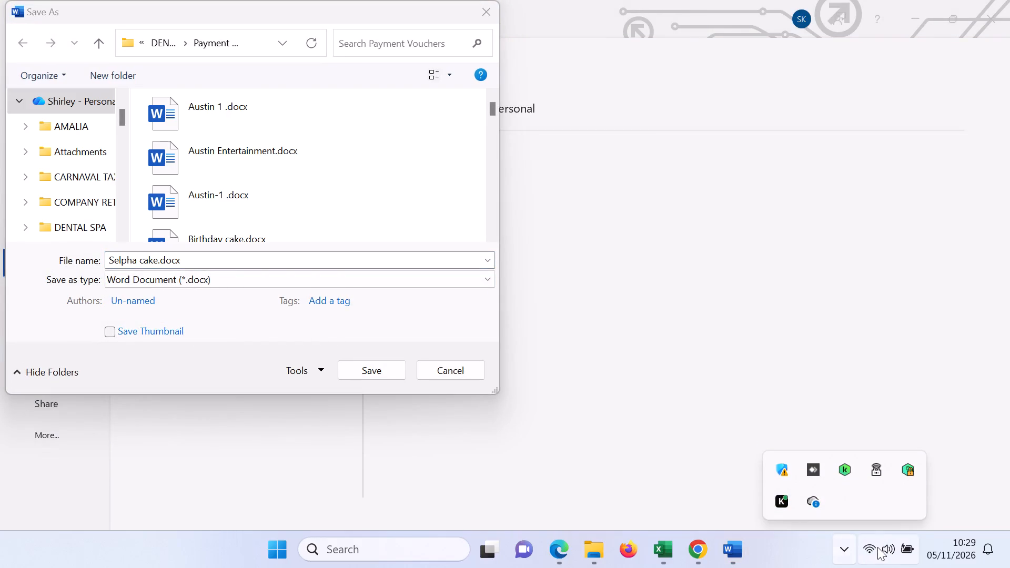
click(877, 547)
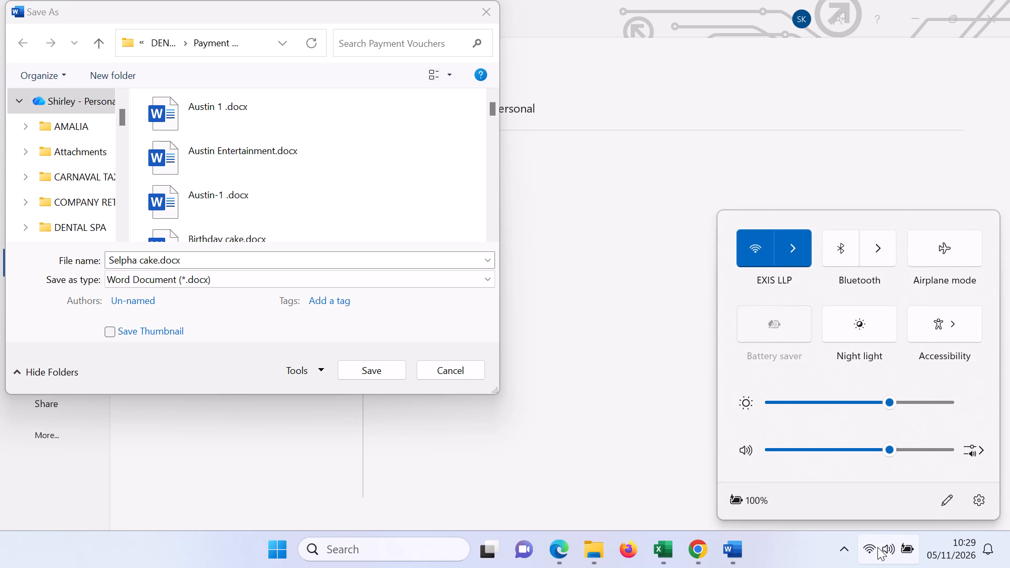
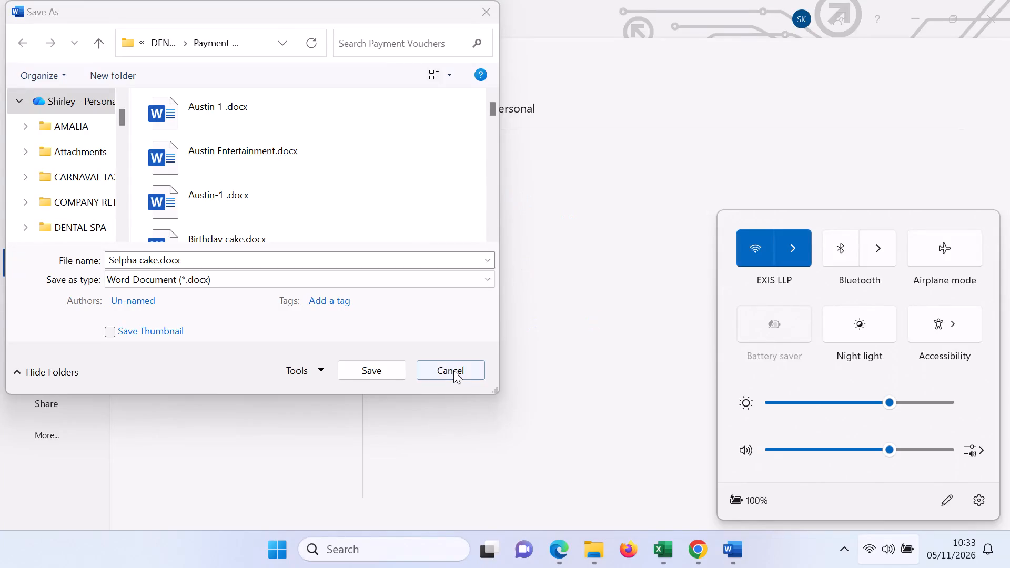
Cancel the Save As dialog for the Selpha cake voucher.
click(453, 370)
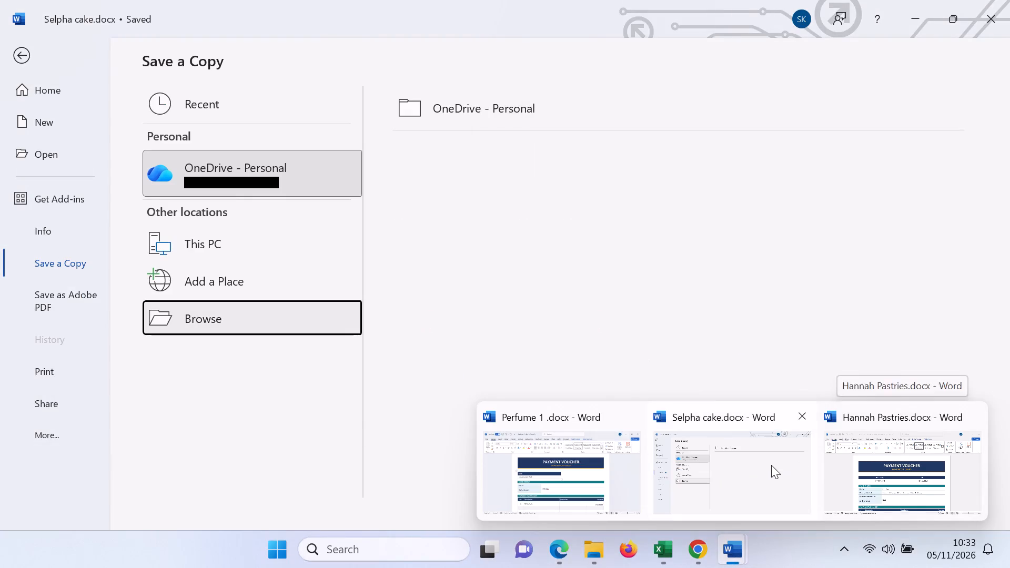
Return to the Selpha cake document and browse for a folder in which to save its copy.
click(769, 465)
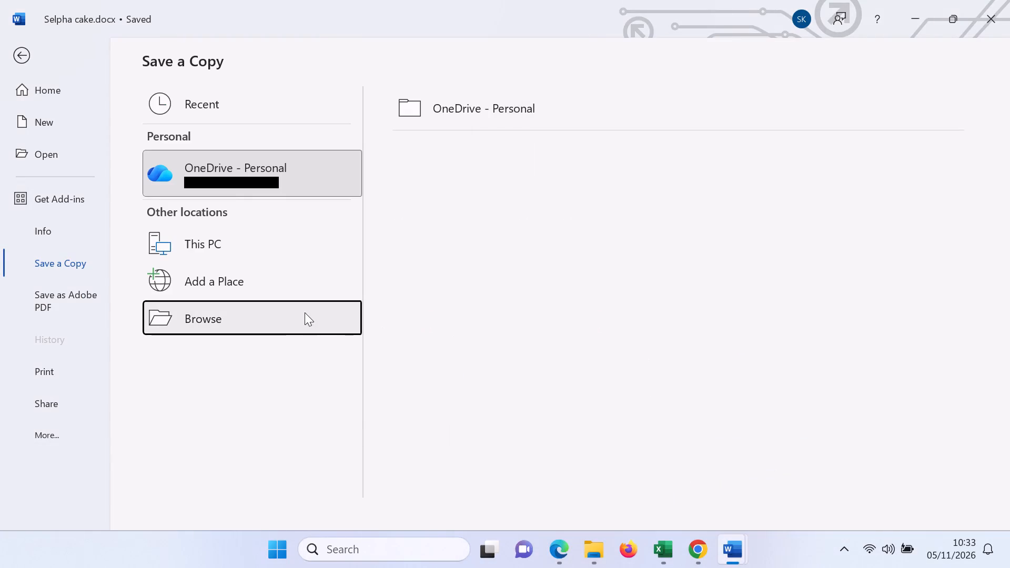
click(305, 312)
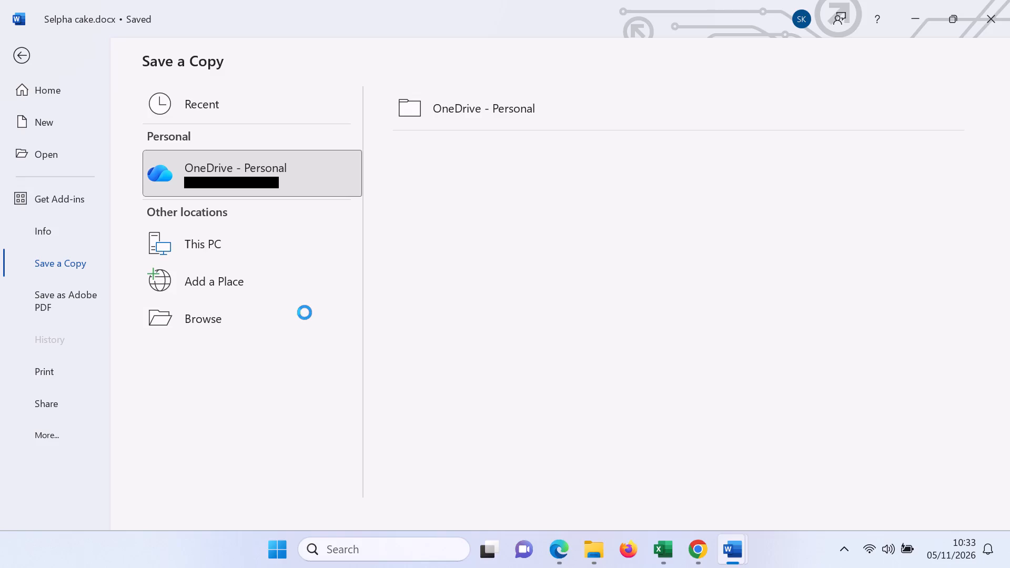
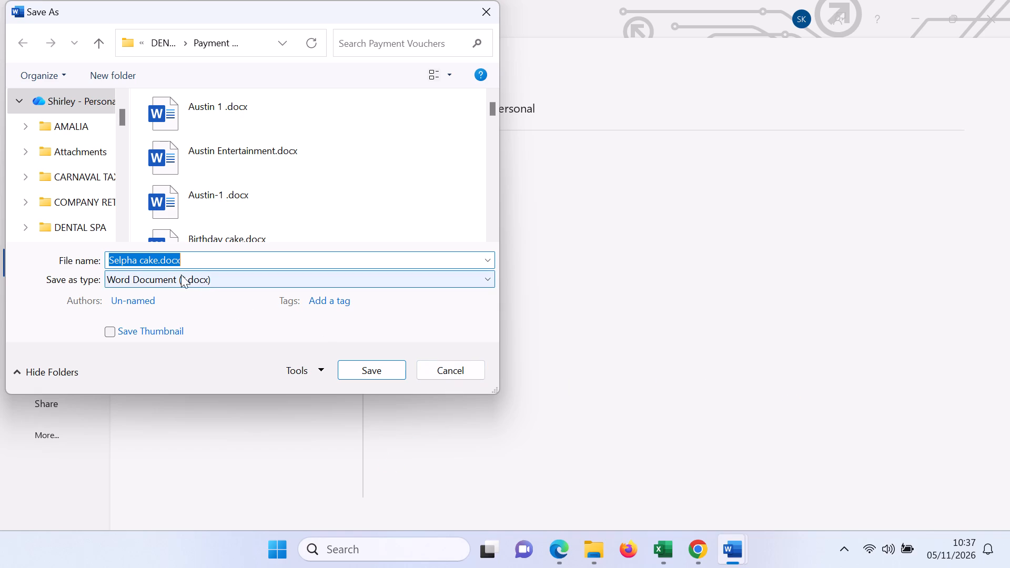
Open the copy's file name for editing at the end of "Selpha cake", just before the .docx extension.
click(158, 261)
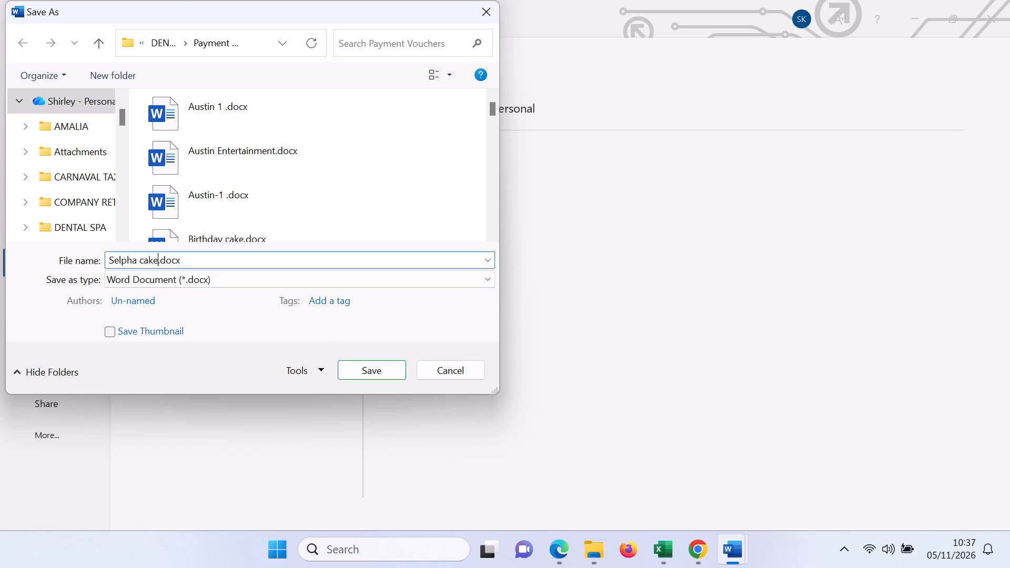
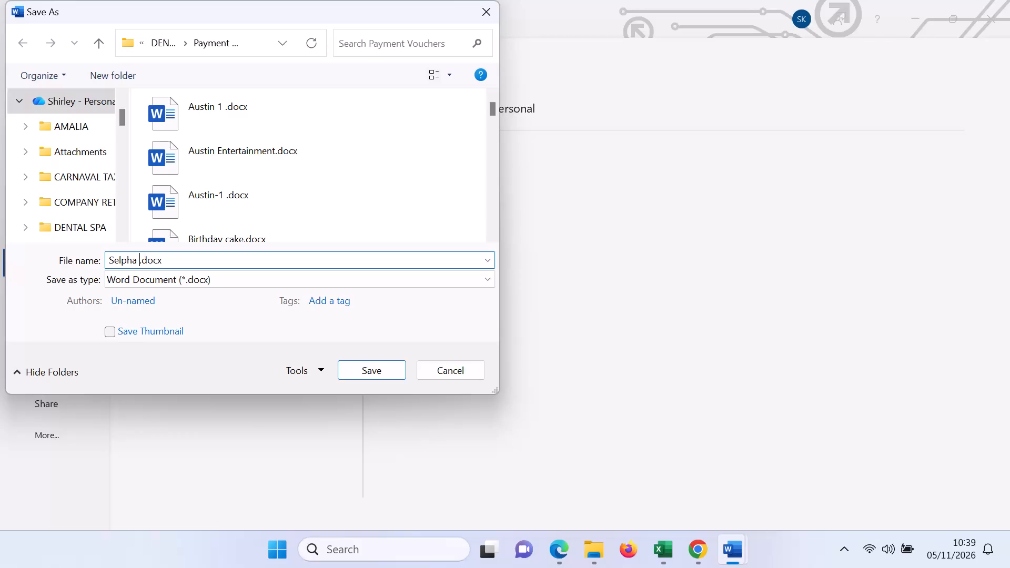
Clear the remaining "Selpha" text from the copy's file name, keeping only the .docx extension.
key(BackSpace)
key(BackSpace)
key(BackSpace)
key(BackSpace)
key(BackSpace)
key(BackSpace)
key(BackSpace)
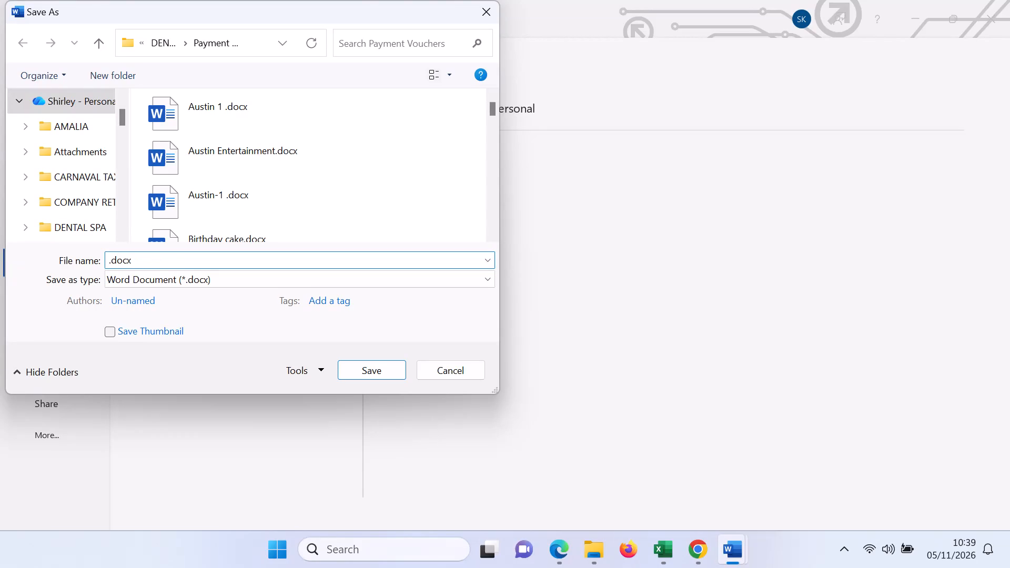
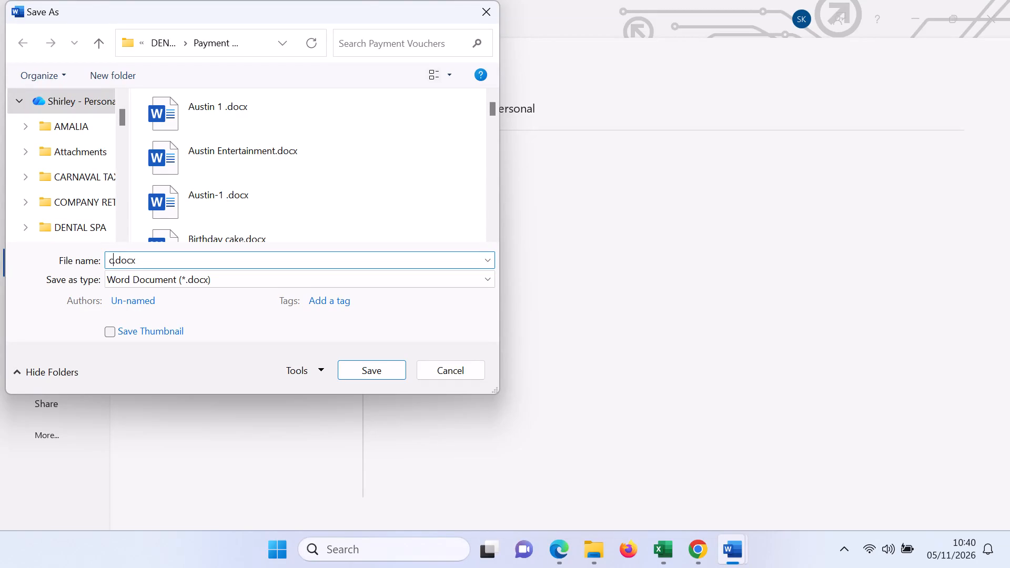
Delete the stray letter before the .docx extension in the voucher copy's file name.
key(BackSpace)
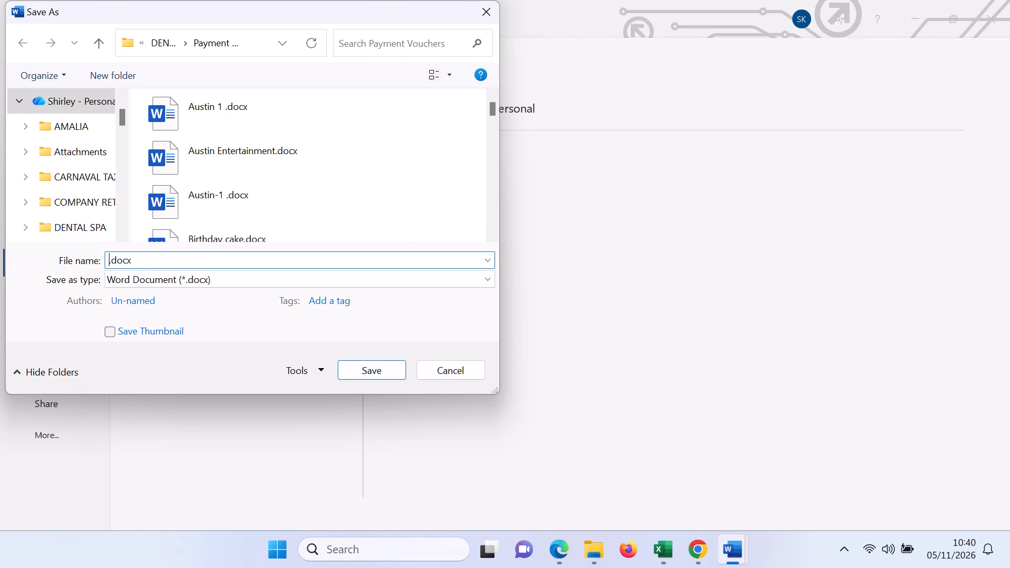
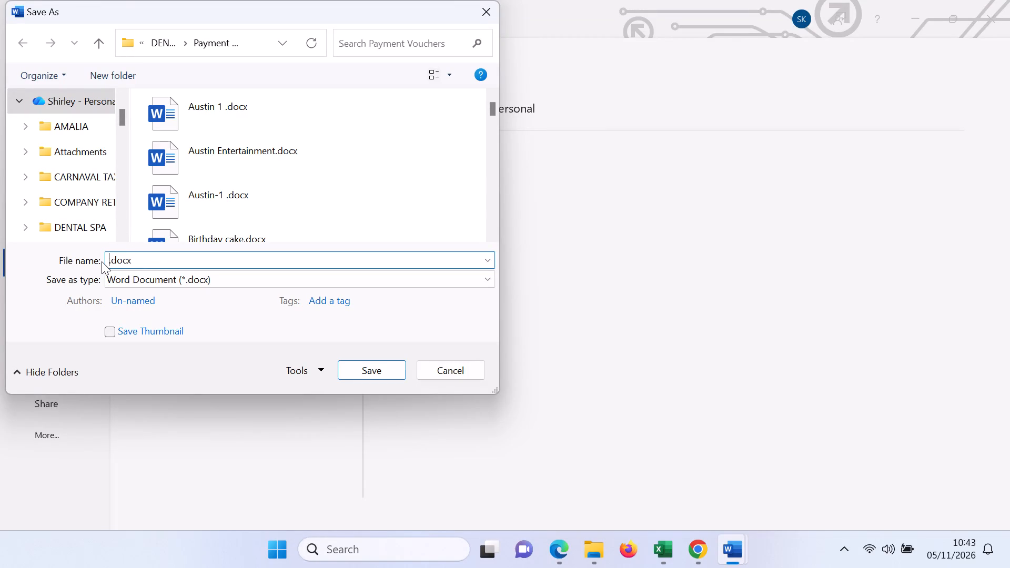
Name the voucher copy "Perfumes 2.docx" and save it as a Word document in the Payment Vouchers folder.
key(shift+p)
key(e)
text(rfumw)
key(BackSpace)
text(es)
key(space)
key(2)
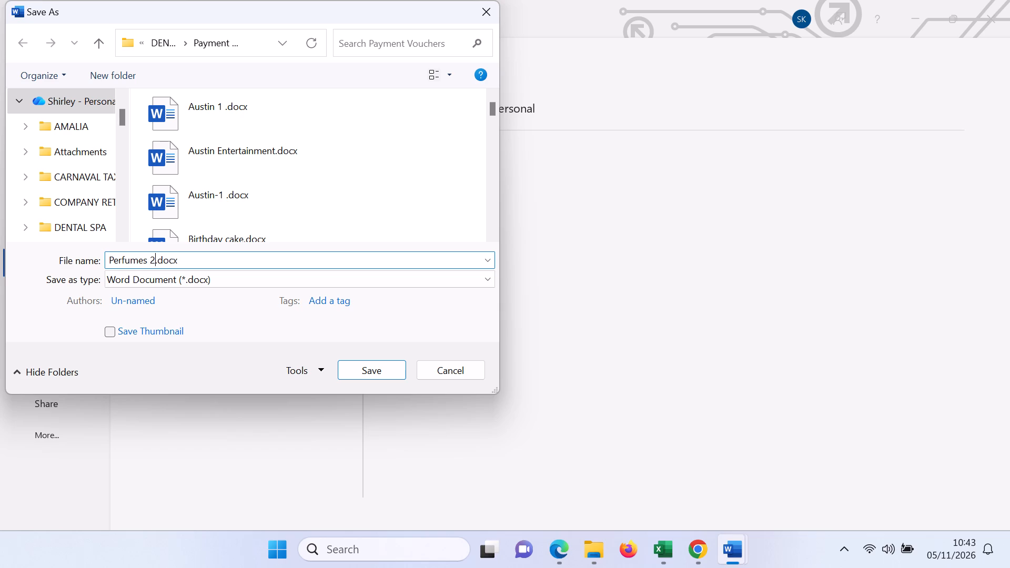
click(368, 366)
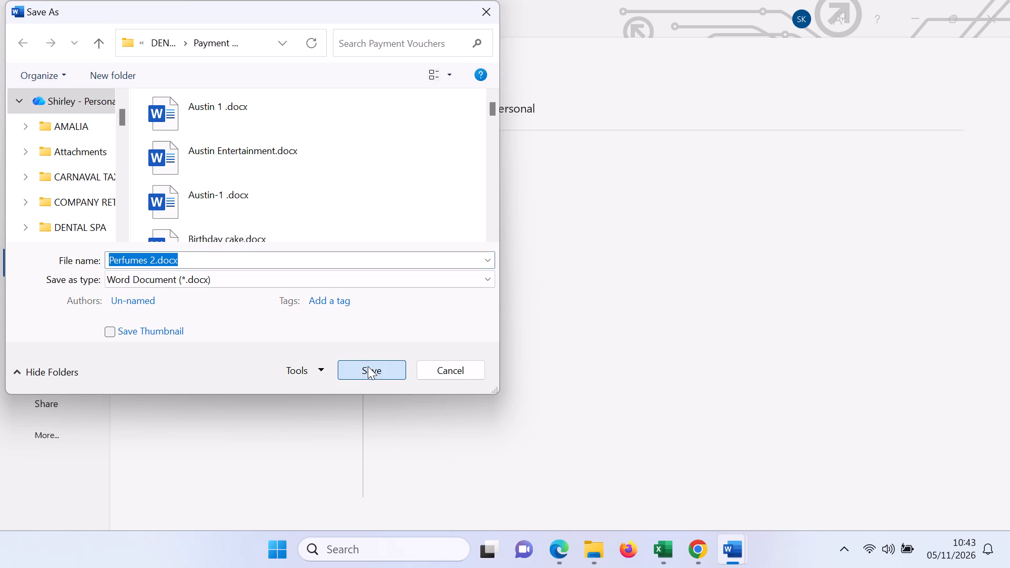